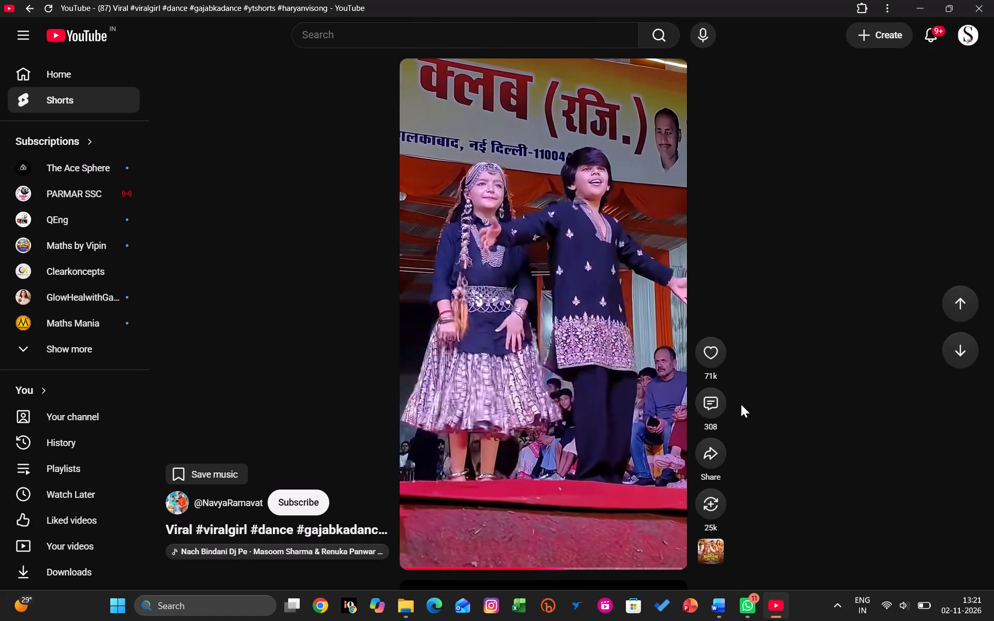
Look through the comments on the dance Short, and close them.
{"action": "left_click", "coordinate": [722, 398]}
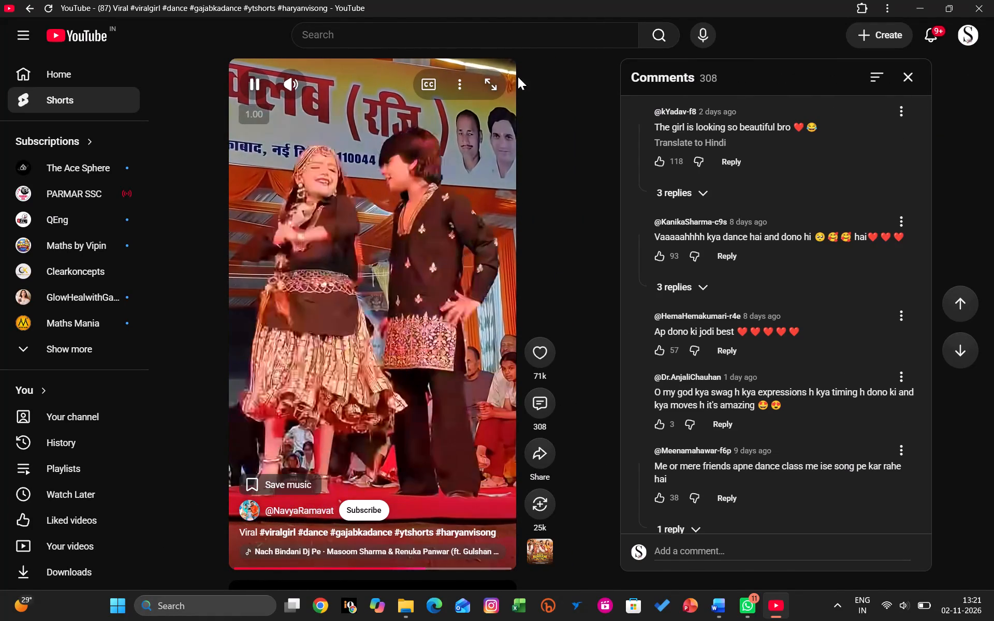
{"action": "scroll", "coordinate": [867, 204], "scroll_direction": "down", "scroll_amount": 2}
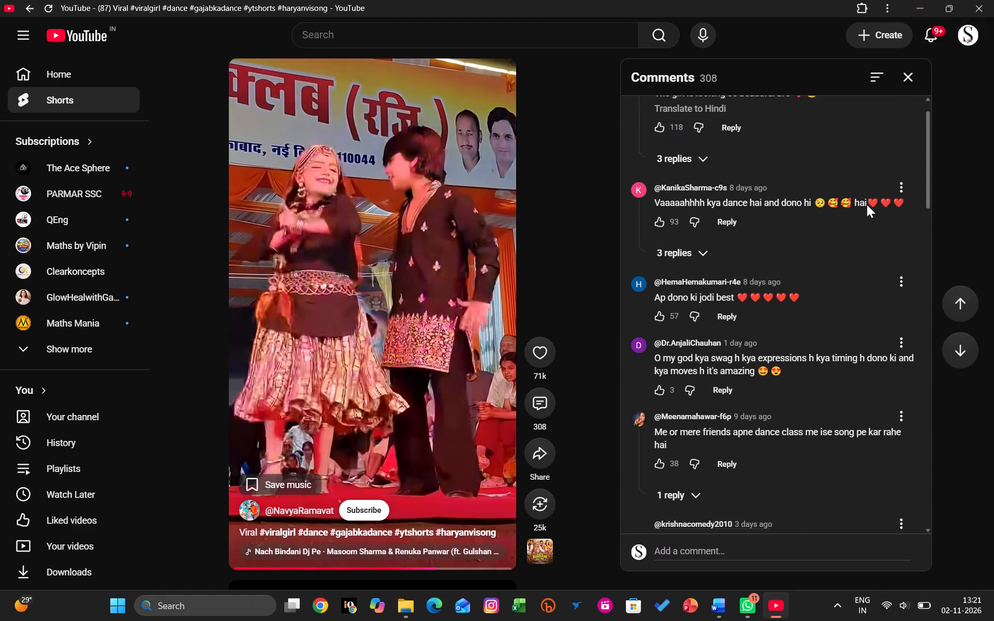
{"action": "scroll", "coordinate": [867, 204], "scroll_direction": "down", "scroll_amount": 2}
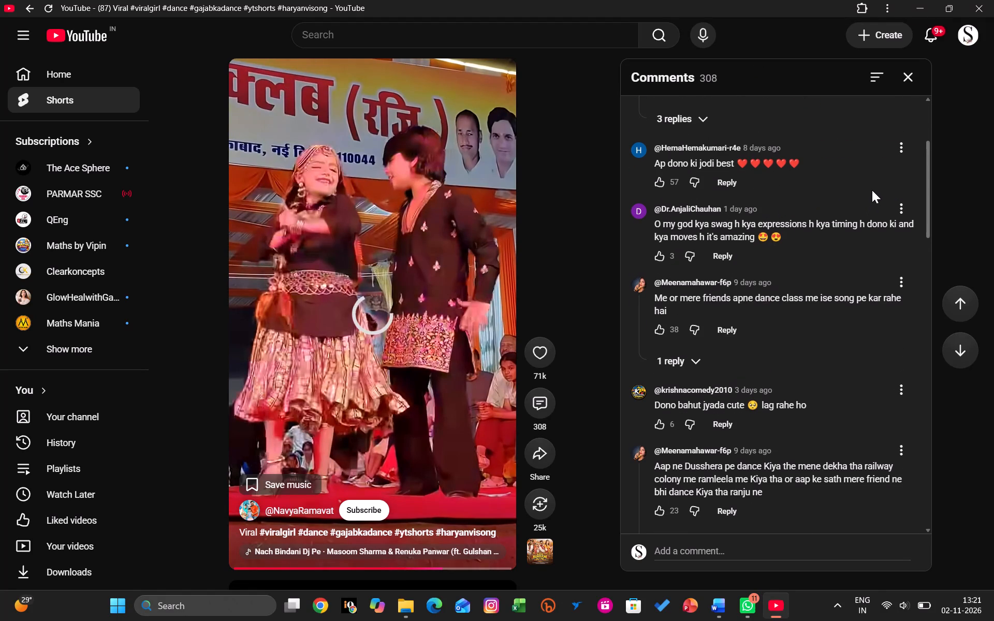
{"action": "scroll", "coordinate": [876, 186], "scroll_direction": "down", "scroll_amount": 3}
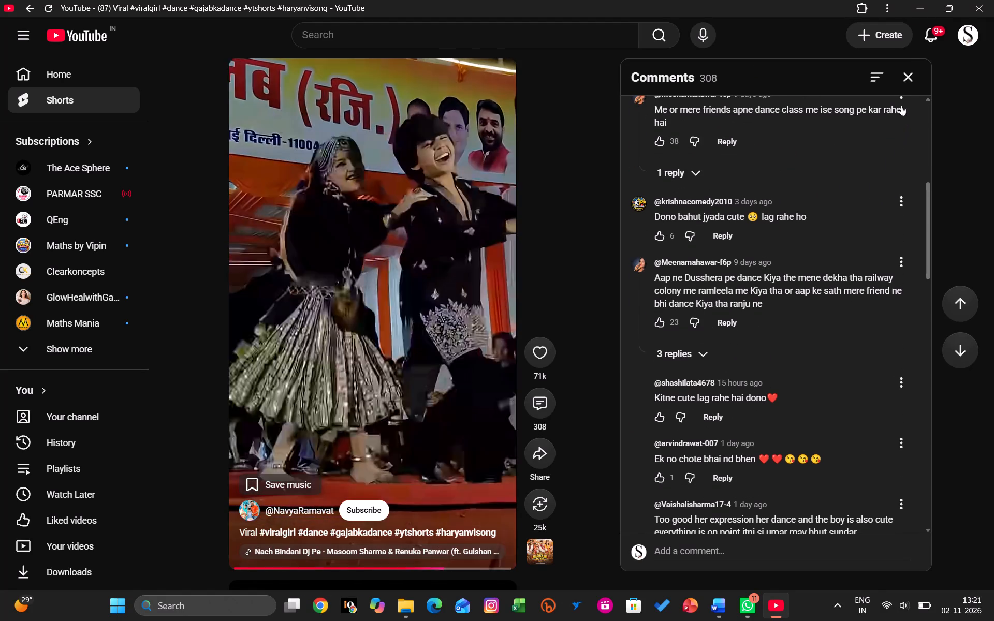
{"action": "left_click", "coordinate": [906, 79]}
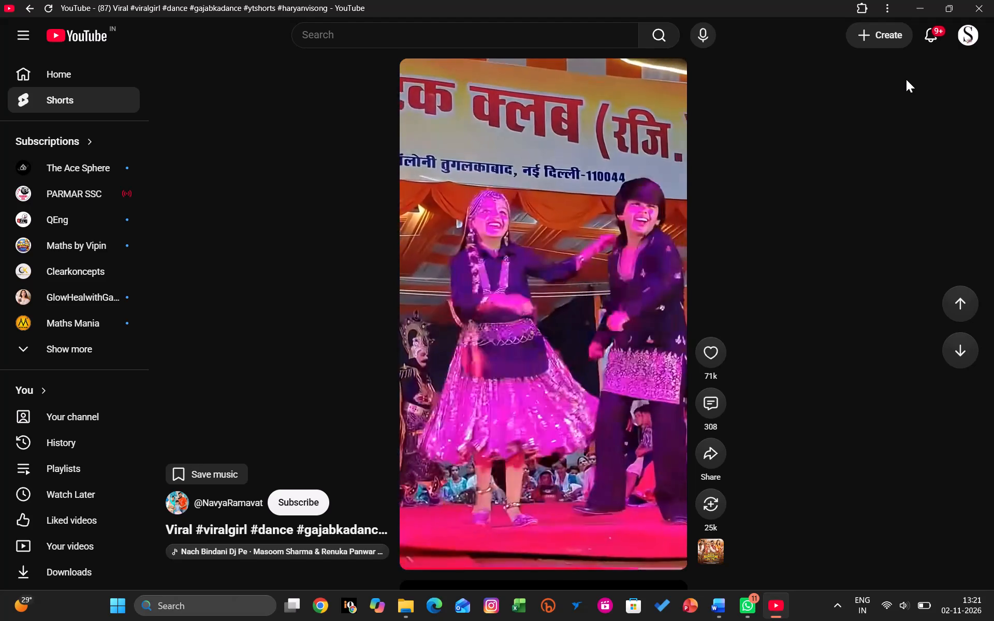
Browse forward through the next few Shorts.
{"action": "key", "text": "Down"}
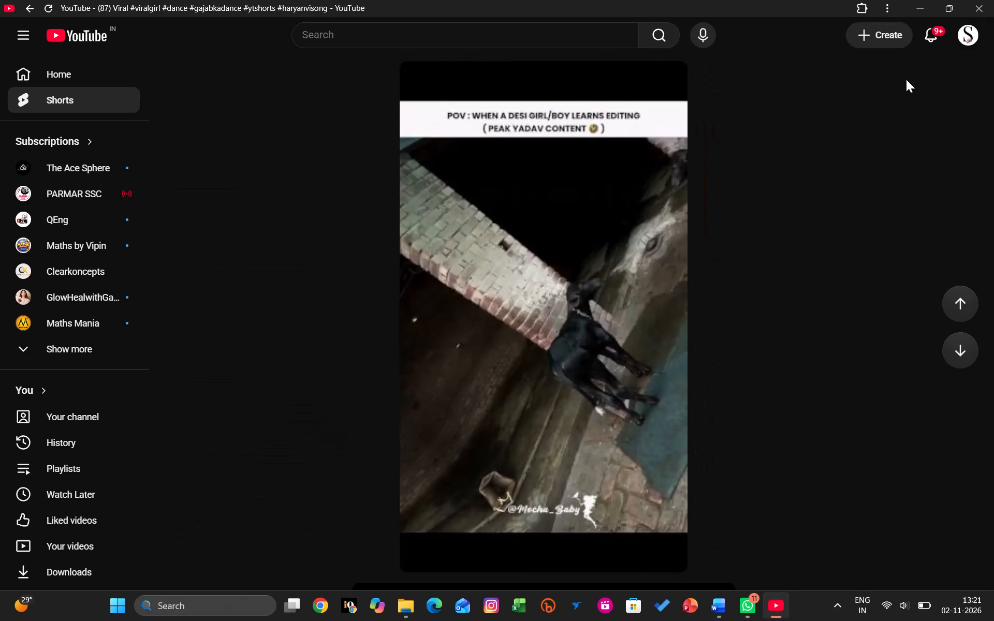
{"action": "key", "text": "Down"}
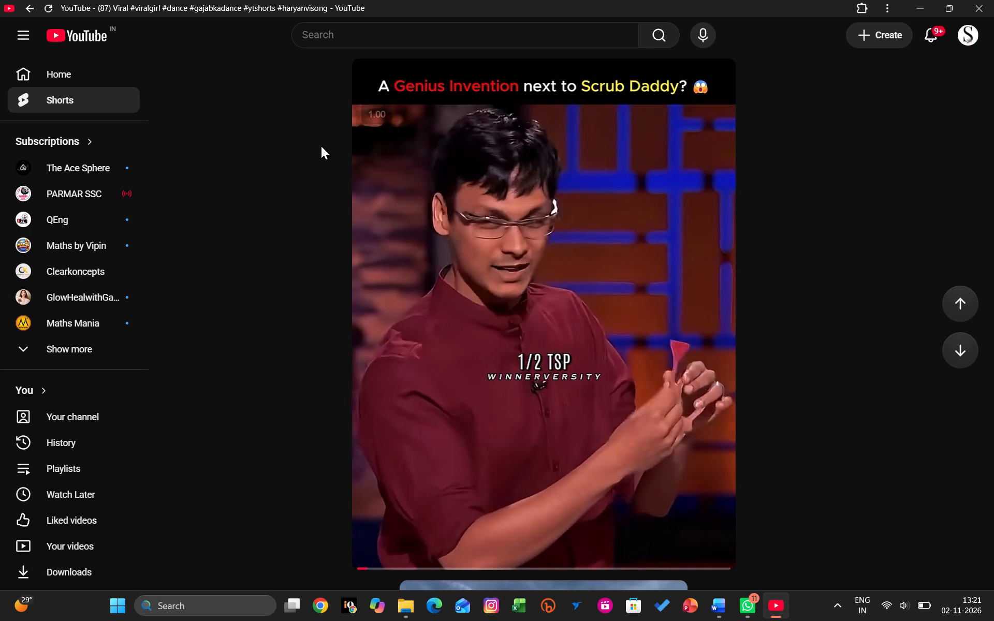
{"action": "key", "text": "Down"}
{"action": "key", "text": "Down"}
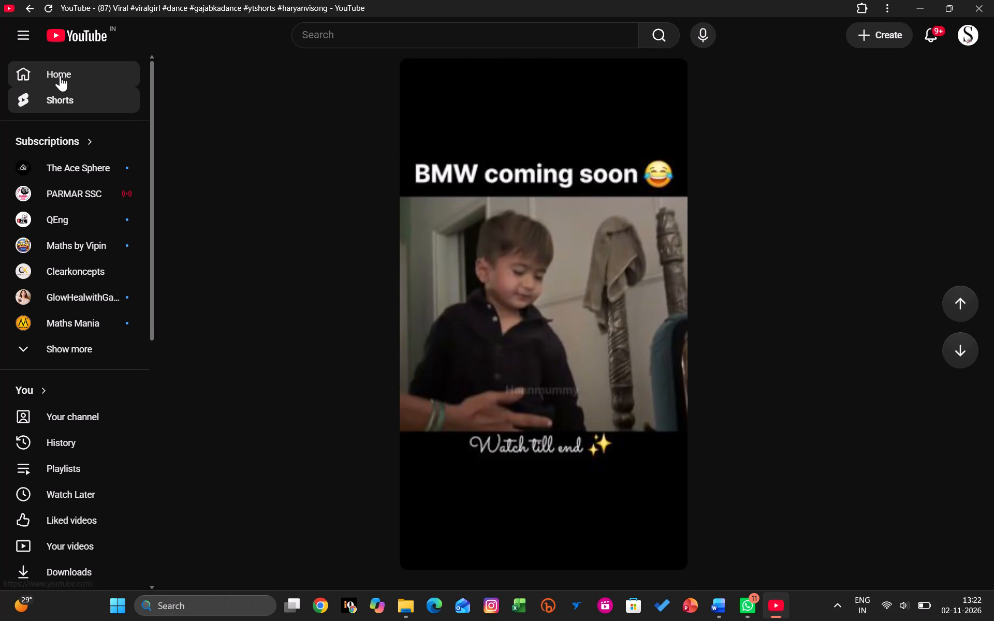
Leave Shorts for the YouTube home page, closing the YouTube window and relaunching it from the desktop.
{"action": "double_click", "coordinate": [60, 76]}
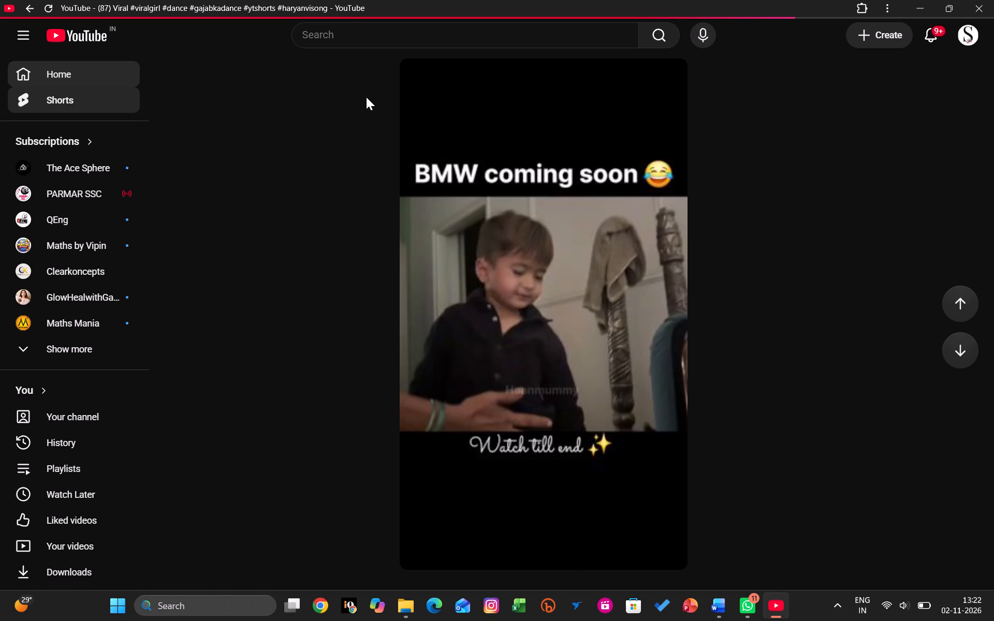
{"action": "left_click", "coordinate": [885, 601]}
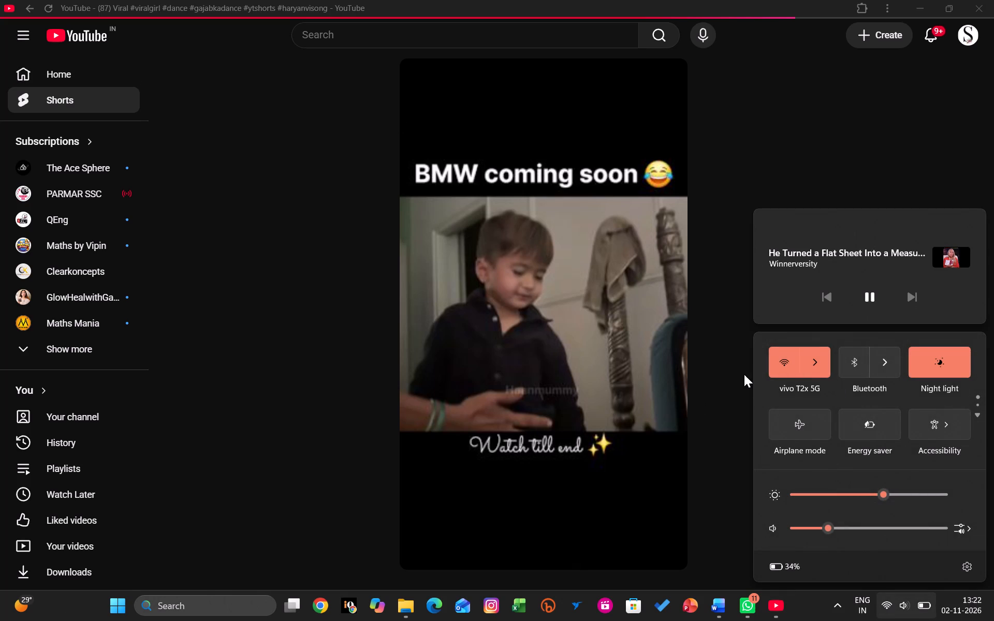
{"action": "left_click", "coordinate": [744, 374]}
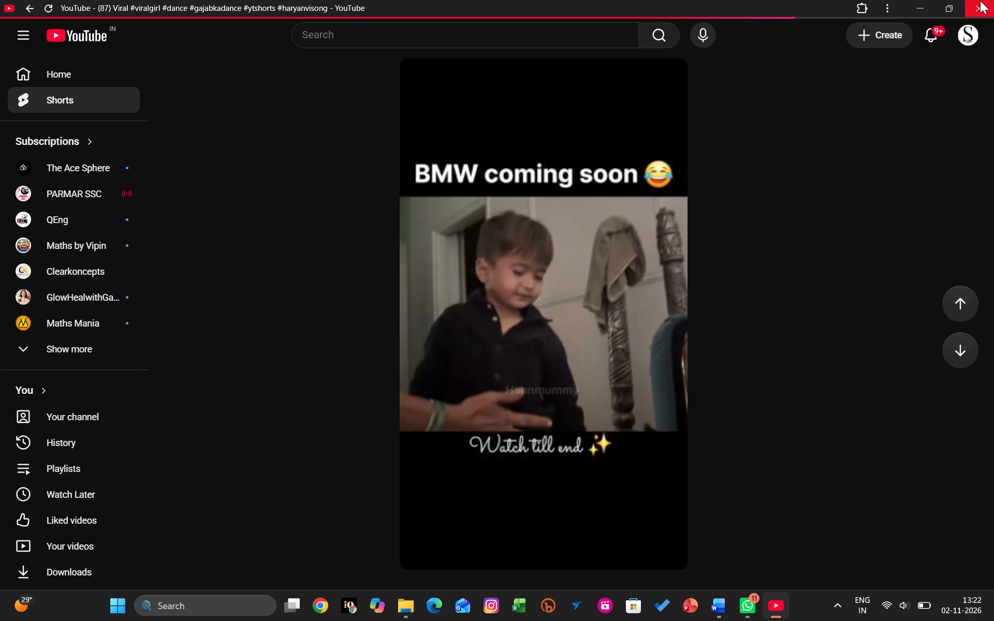
{"action": "left_click", "coordinate": [980, 1]}
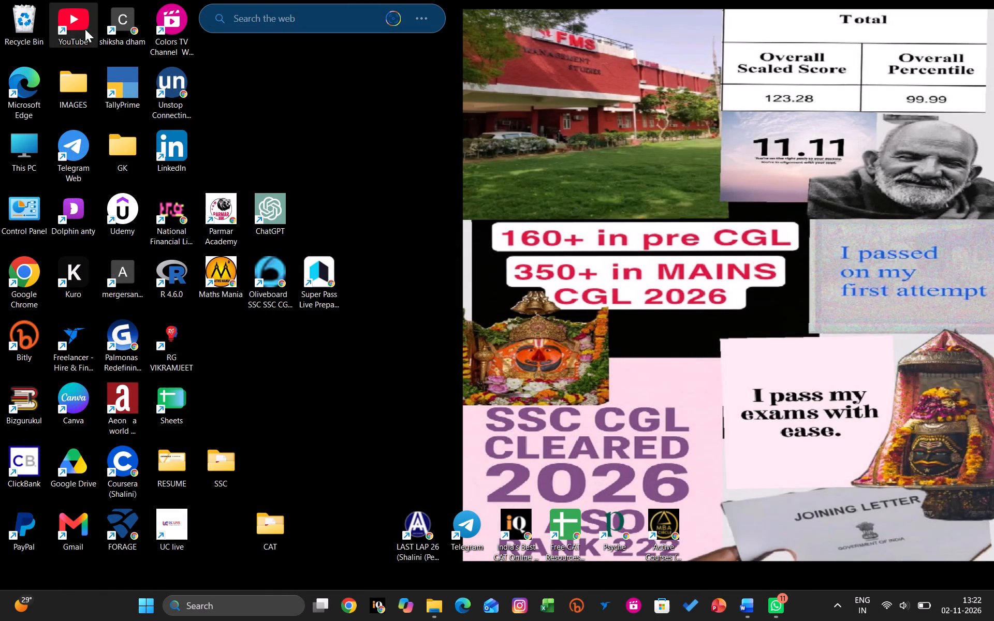
{"action": "double_click", "coordinate": [77, 30]}
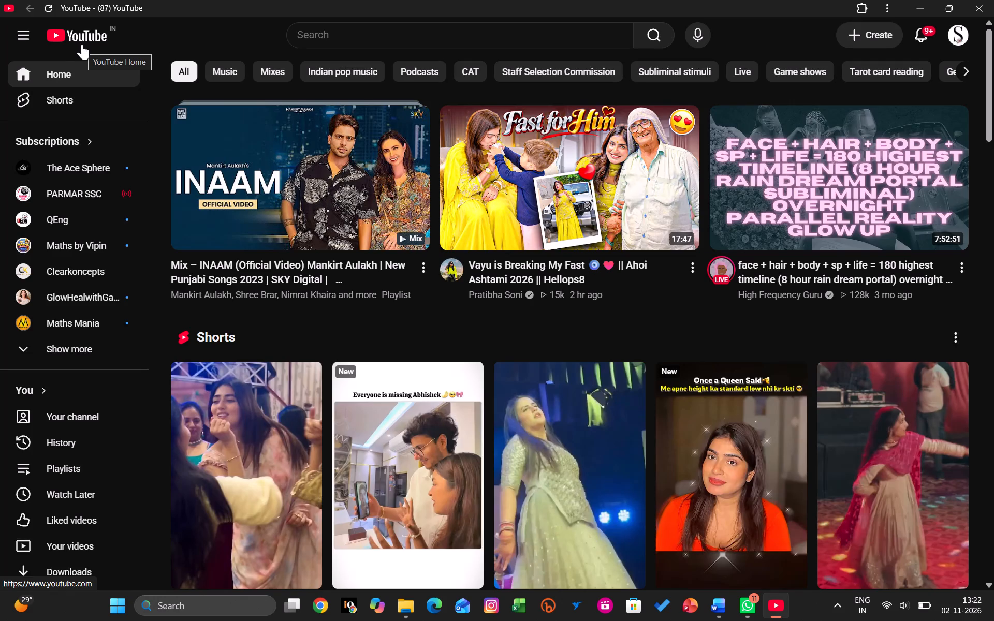
Open the private "subliminals" playlist from the saved playlists and pause its first video.
{"action": "left_click", "coordinate": [98, 468]}
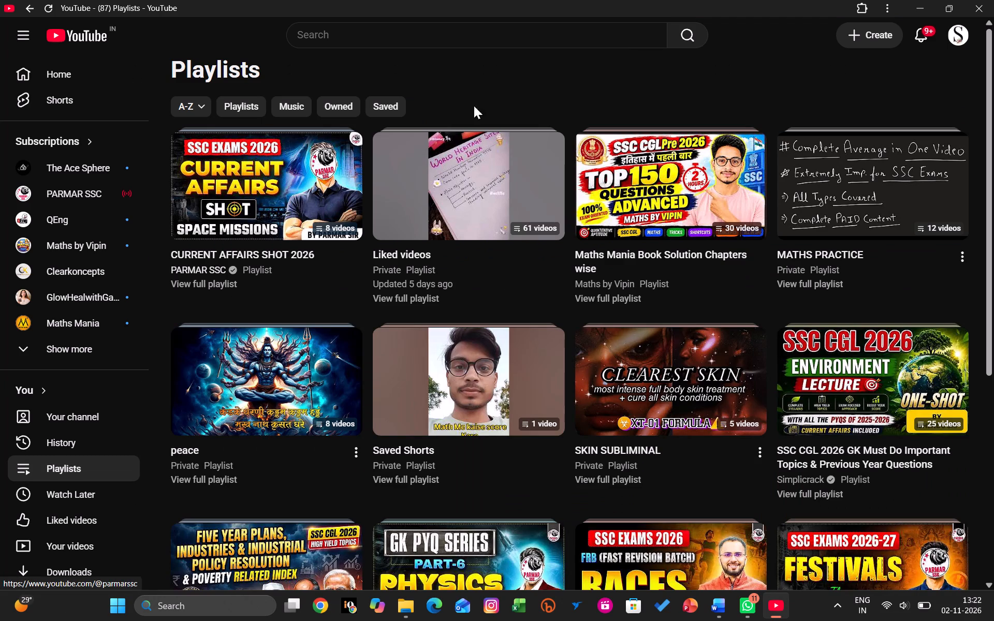
{"action": "scroll", "coordinate": [565, 117], "scroll_direction": "down", "scroll_amount": 3}
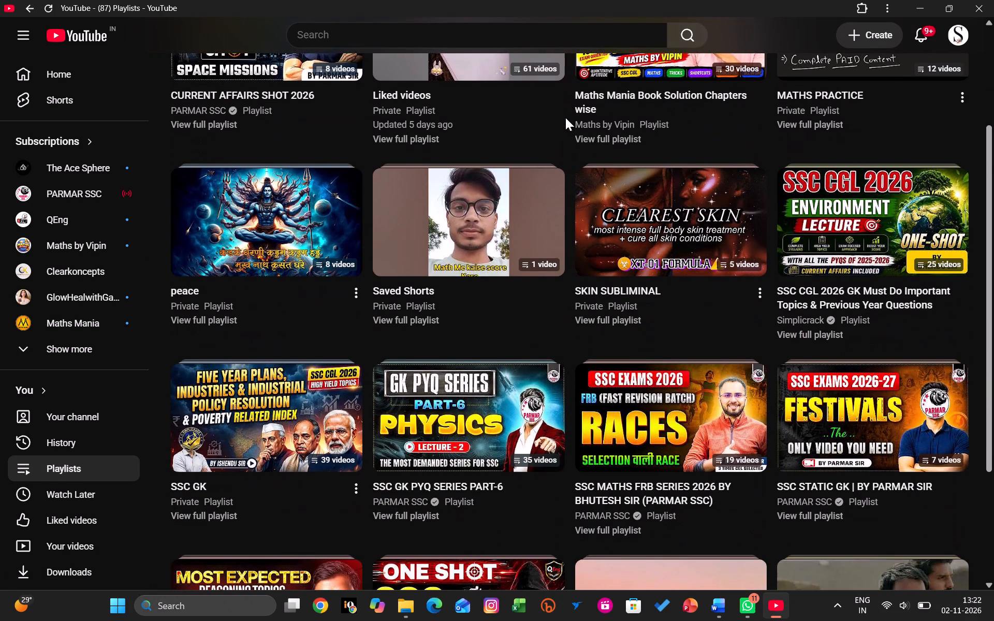
{"action": "scroll", "coordinate": [565, 117], "scroll_direction": "down", "scroll_amount": 4}
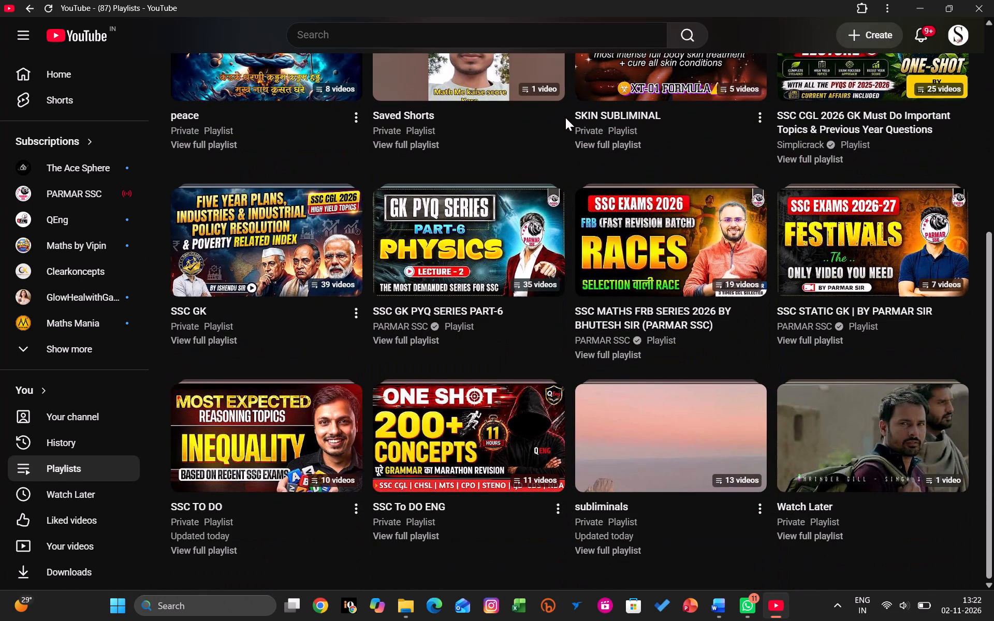
{"action": "scroll", "coordinate": [565, 117], "scroll_direction": "down", "scroll_amount": 1}
{"action": "left_click", "coordinate": [640, 454]}
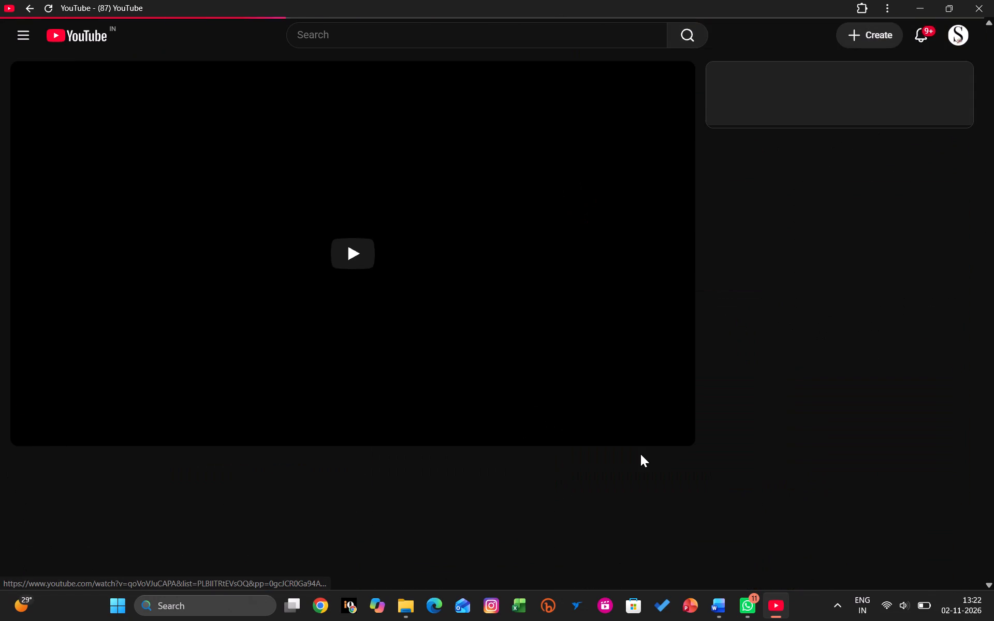
{"action": "key", "text": "space"}
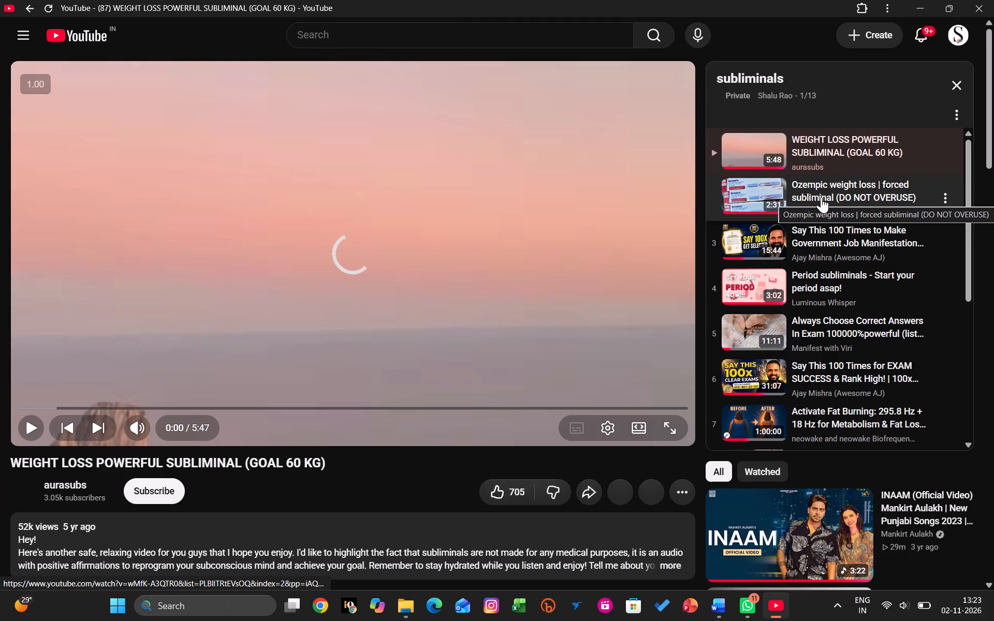
Remove the video "Period subliminals - Start your period asap!" from the subliminals playlist.
{"action": "scroll", "coordinate": [782, 254], "scroll_direction": "down", "scroll_amount": 1}
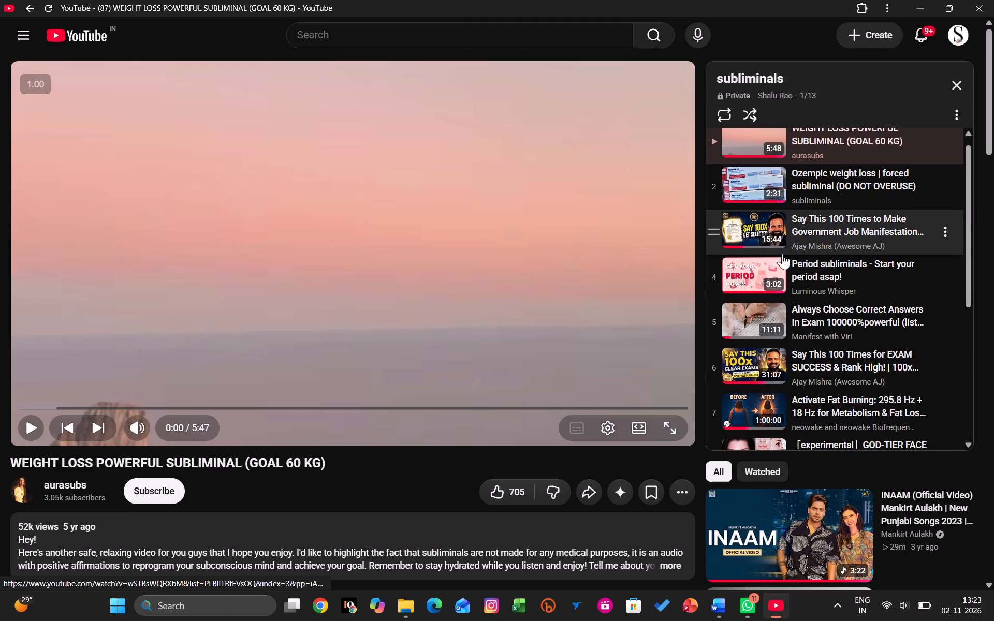
{"action": "scroll", "coordinate": [782, 254], "scroll_direction": "down", "scroll_amount": 5}
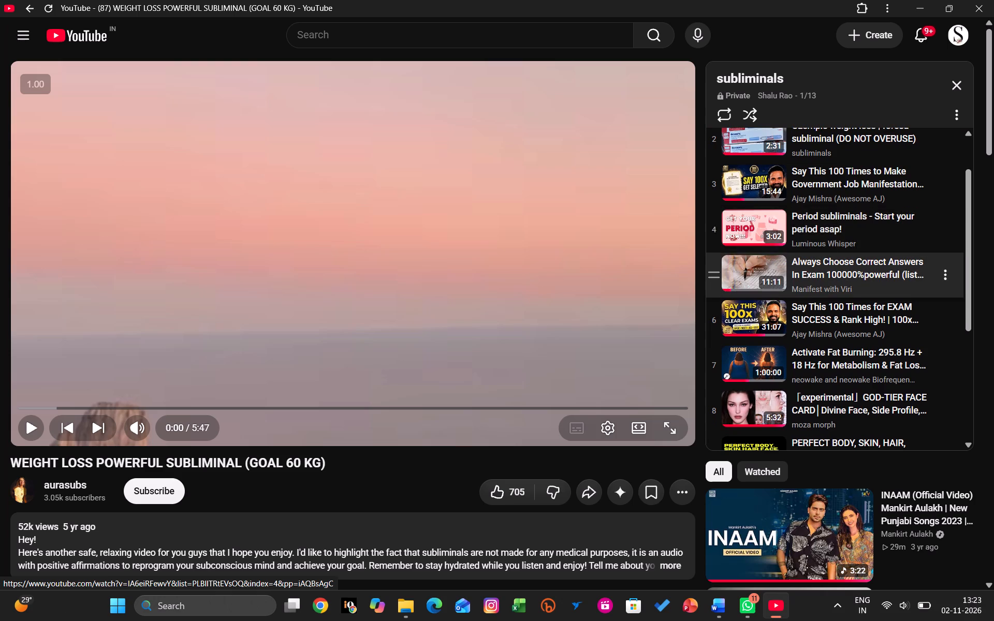
{"action": "left_click", "coordinate": [943, 226]}
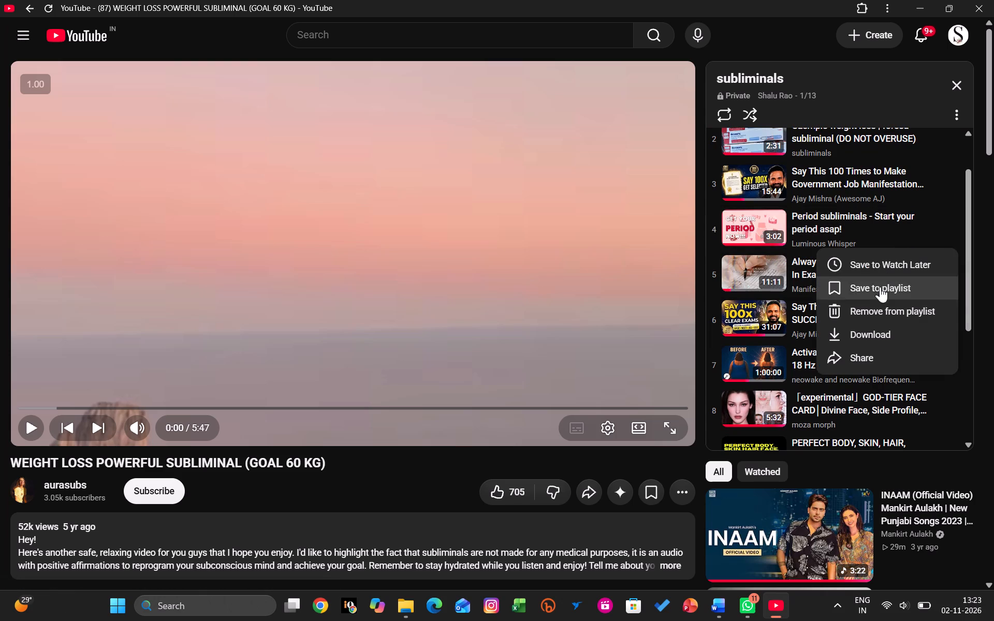
{"action": "left_click", "coordinate": [869, 313]}
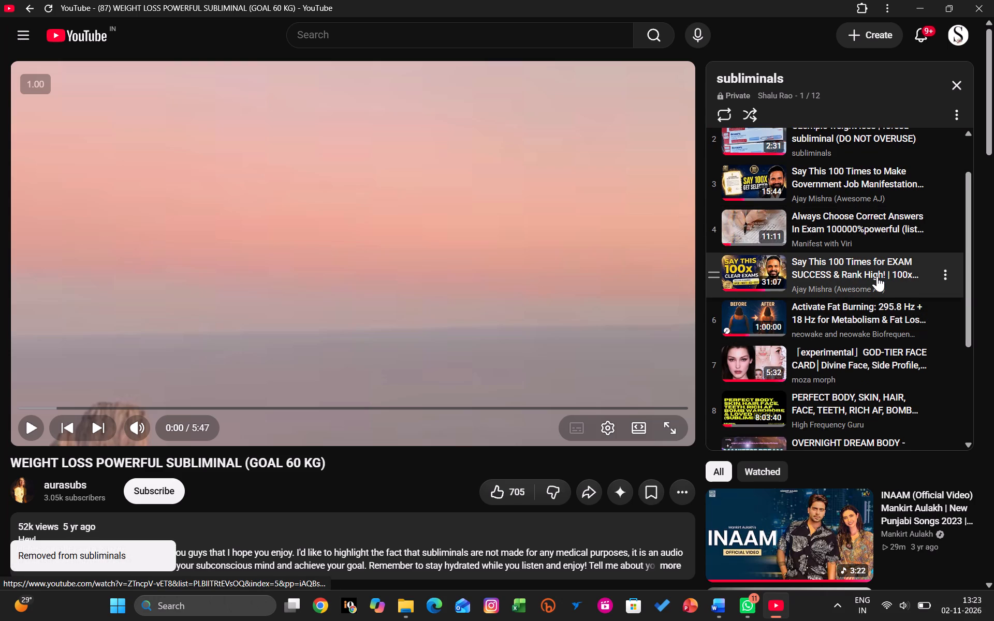
Play the High Frequency Guru video "PERFECT BODY, SKIN, HAIR, FACE, TEETH, RICH AF" from the subliminals playlist.
{"action": "scroll", "coordinate": [877, 276], "scroll_direction": "down", "scroll_amount": 1}
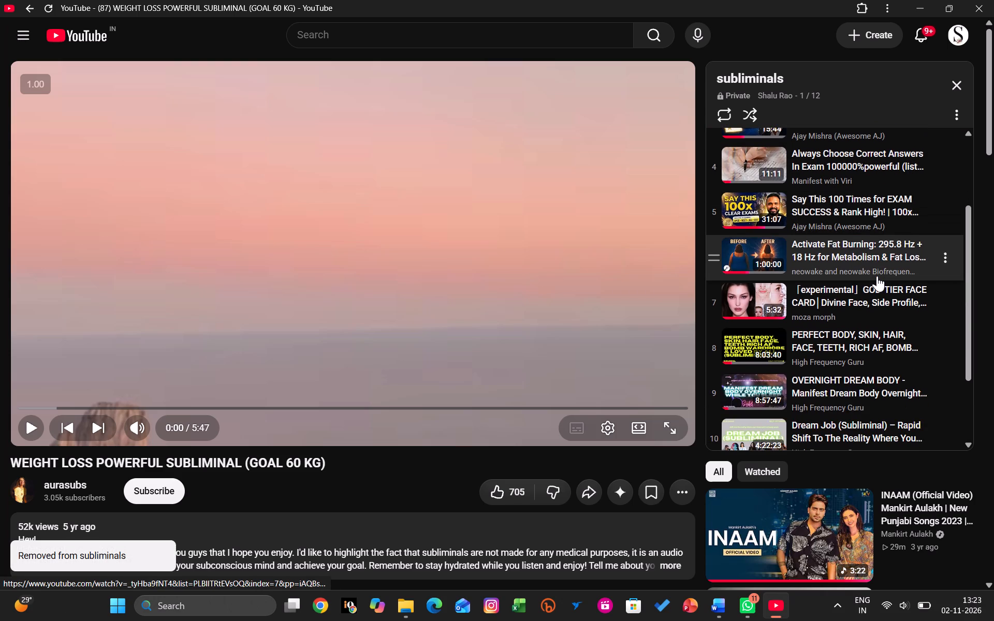
{"action": "scroll", "coordinate": [833, 285], "scroll_direction": "down", "scroll_amount": 2}
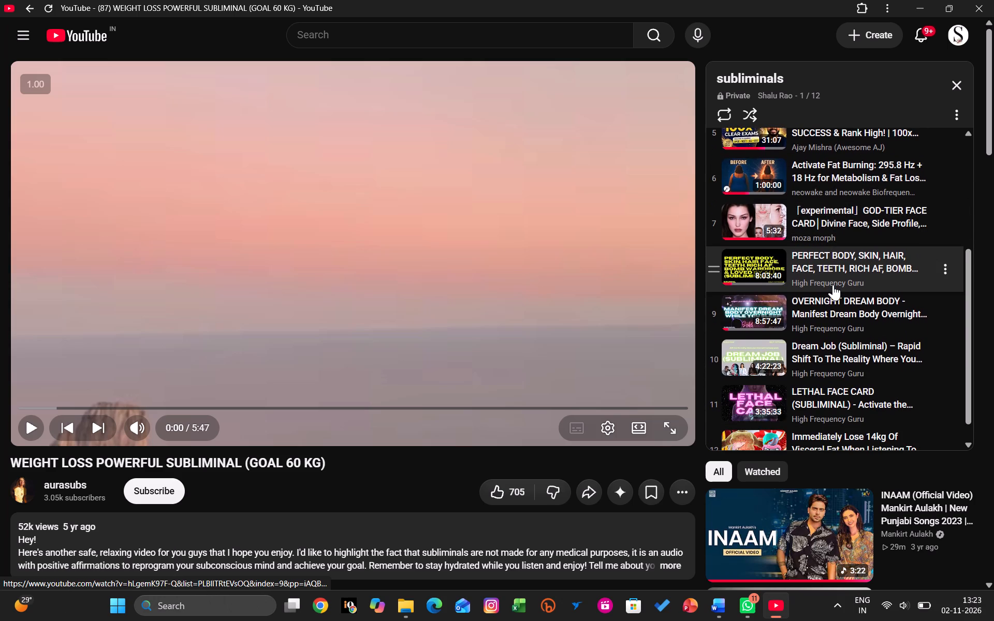
{"action": "scroll", "coordinate": [833, 285], "scroll_direction": "down", "scroll_amount": 1}
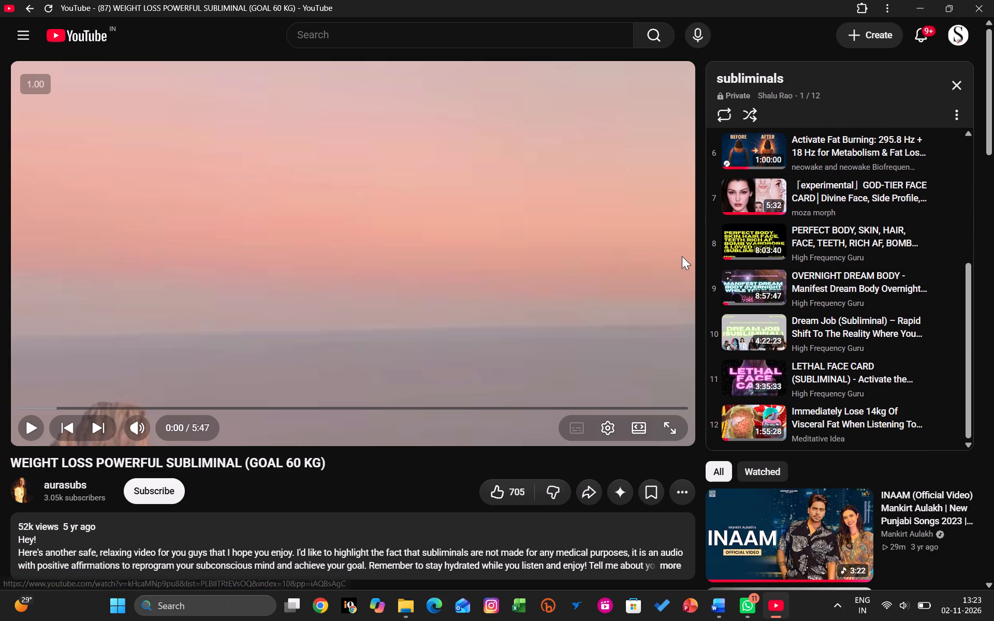
{"action": "left_click", "coordinate": [761, 245]}
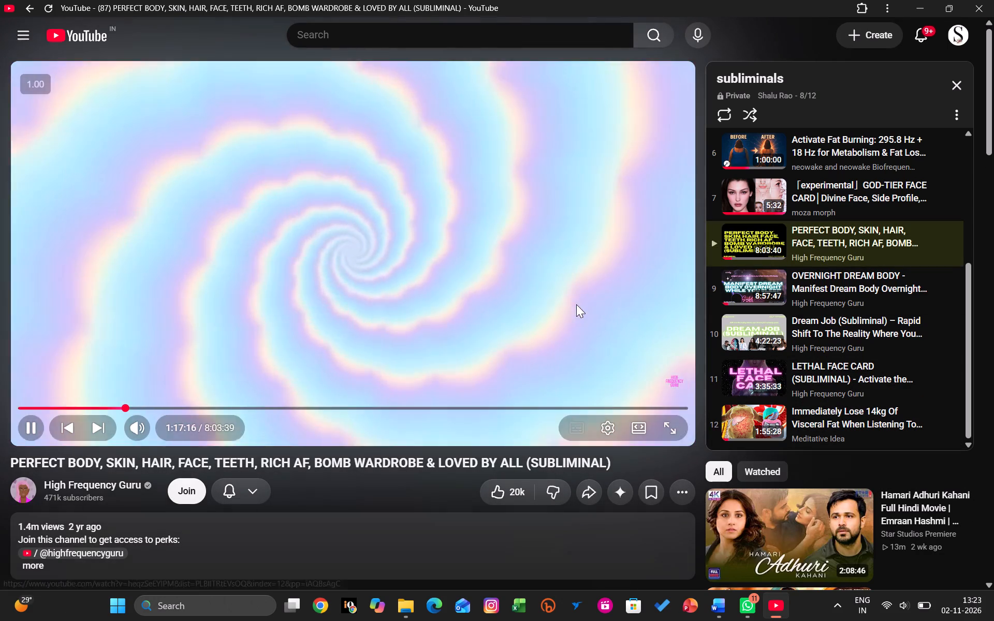
Rewind the playing subliminal video to its beginning.
{"action": "left_click_drag", "start_coordinate": [123, 407], "coordinate": [429, 278]}
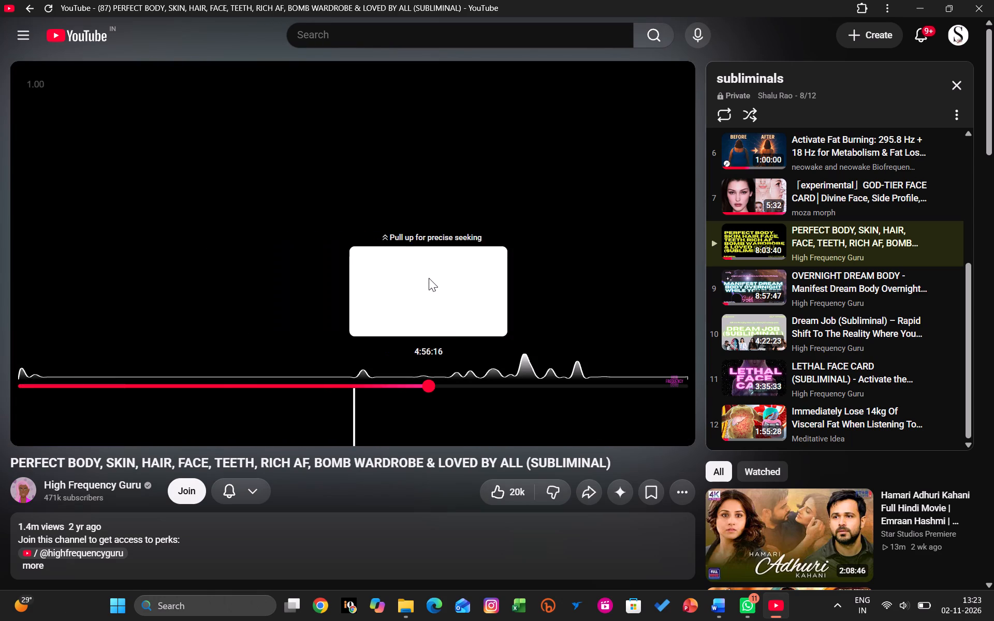
{"action": "left_click_drag", "start_coordinate": [429, 278], "coordinate": [8, 227]}
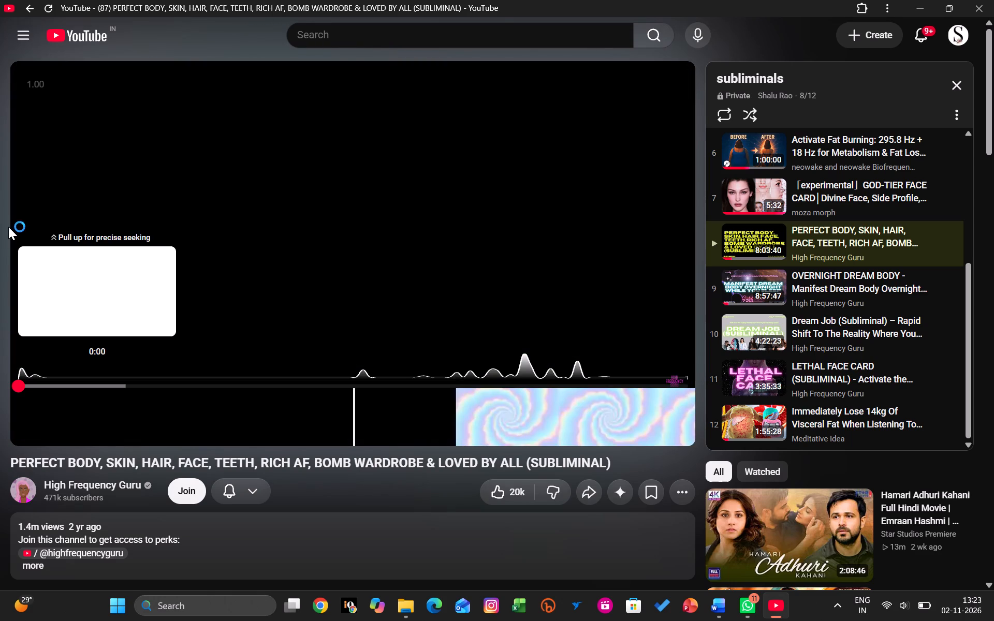
{"action": "left_click_drag", "start_coordinate": [8, 227], "coordinate": [40, 135]}
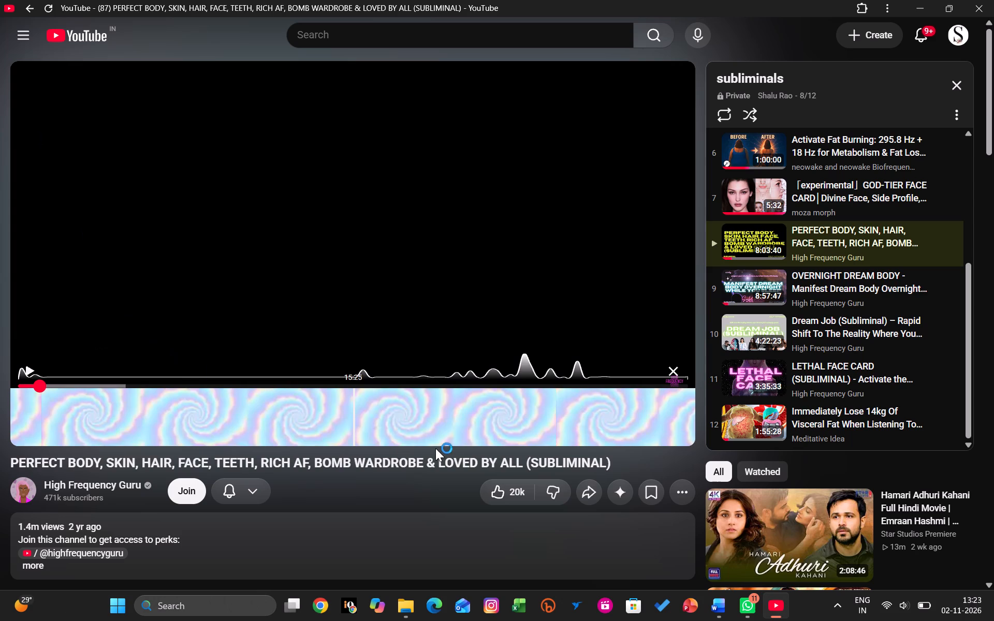
{"action": "left_click", "coordinate": [337, 320]}
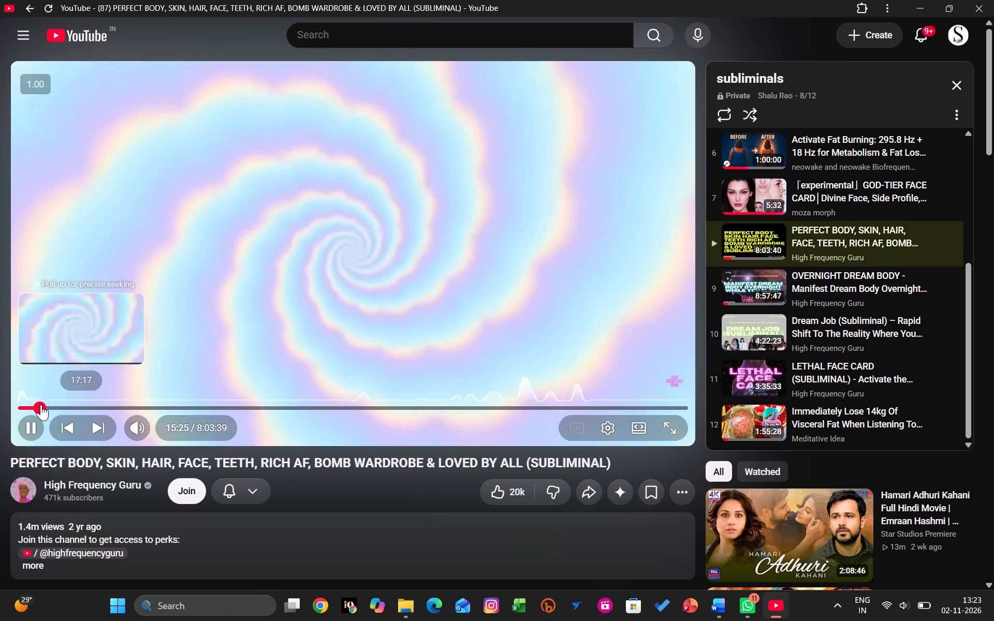
{"action": "left_click_drag", "start_coordinate": [41, 405], "coordinate": [17, 408]}
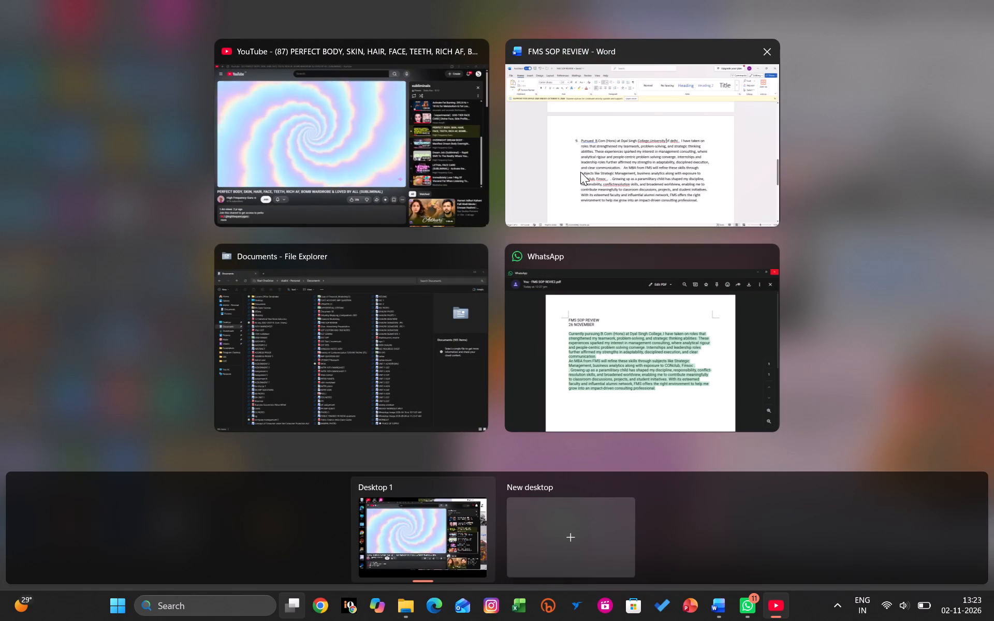
Close the Documents File Explorer window and switch to the FMS SOP REVIEW document in Word.
{"action": "left_click", "coordinate": [578, 168]}
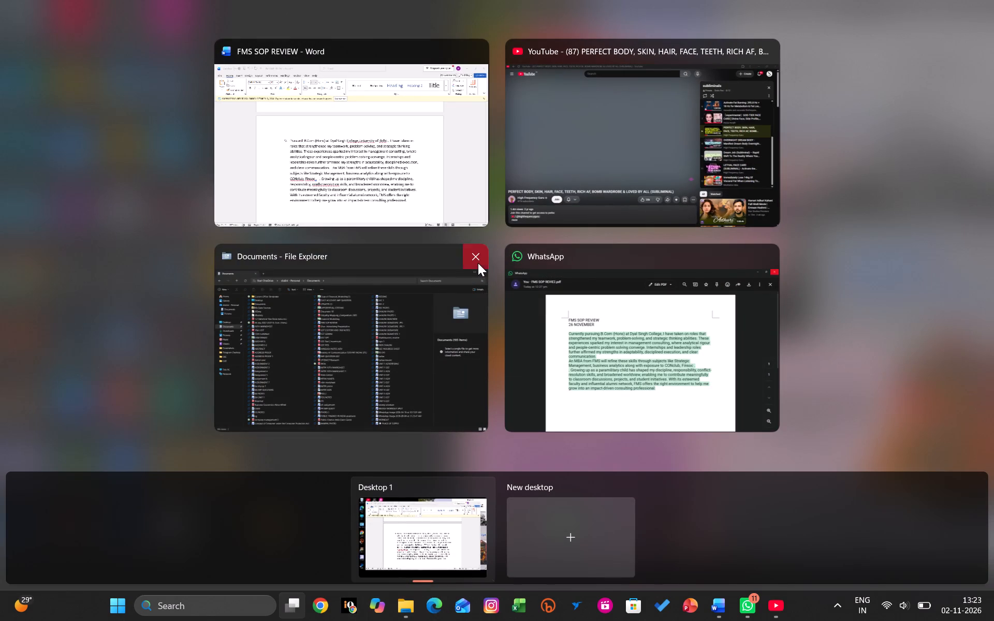
{"action": "left_click", "coordinate": [478, 263]}
{"action": "left_click", "coordinate": [391, 193]}
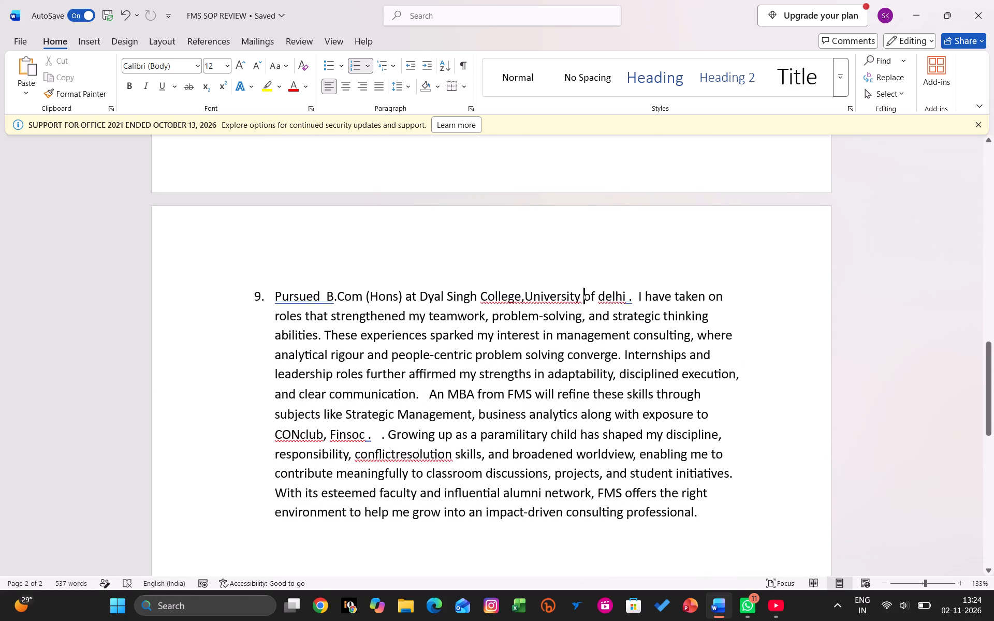
Insert the missing spaces in item 9 so the text reads "College, University" and "conflict resolution".
{"action": "left_click", "coordinate": [527, 296]}
{"action": "key", "text": "space"}
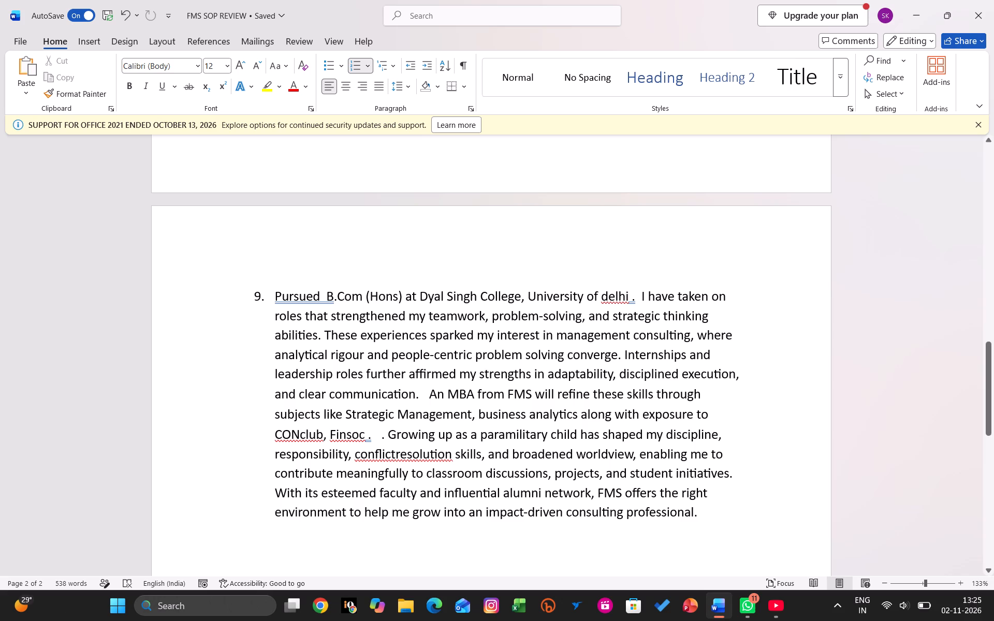
{"action": "scroll", "coordinate": [508, 375], "scroll_direction": "up", "scroll_amount": 1}
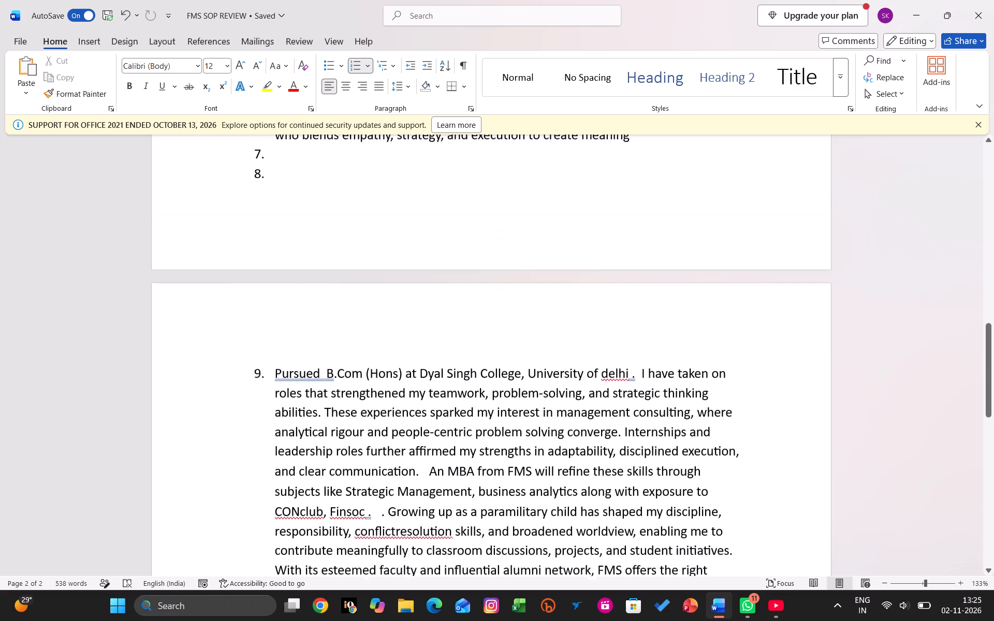
{"action": "scroll", "coordinate": [508, 375], "scroll_direction": "up", "scroll_amount": 1}
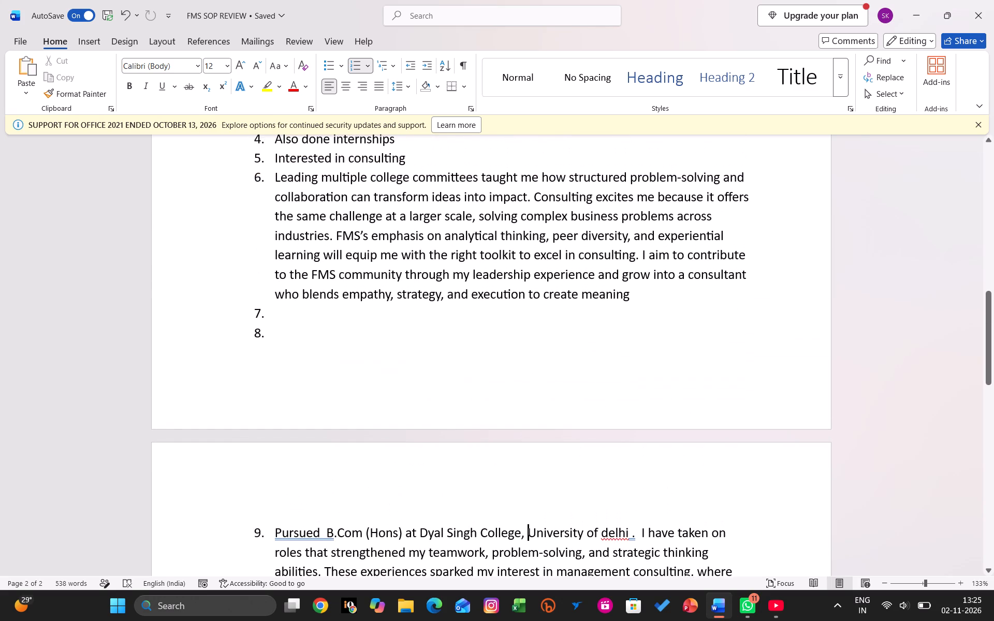
{"action": "scroll", "coordinate": [508, 375], "scroll_direction": "down", "scroll_amount": 1}
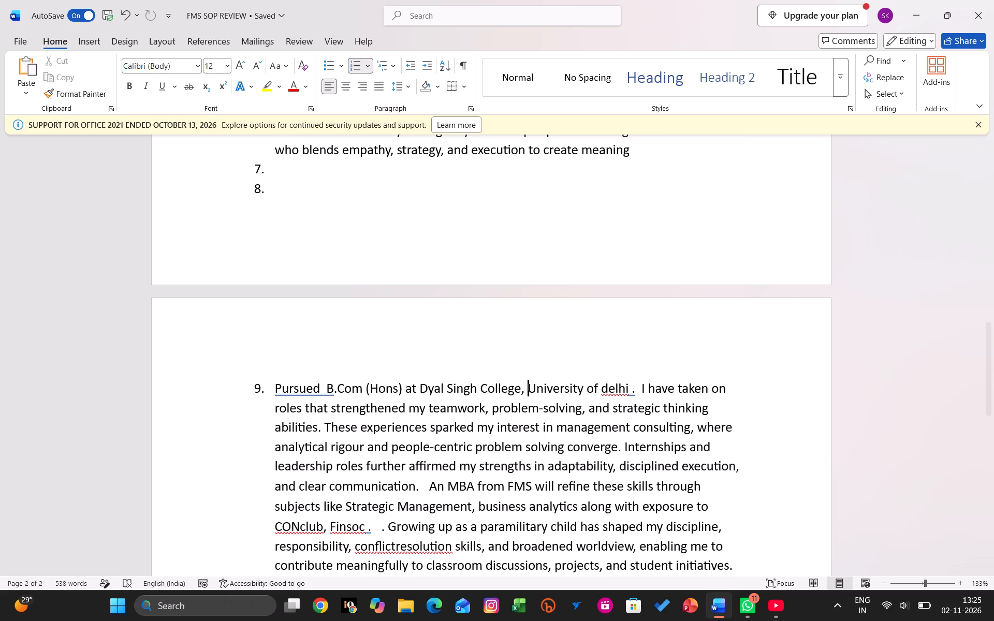
{"action": "scroll", "coordinate": [508, 375], "scroll_direction": "down", "scroll_amount": 1}
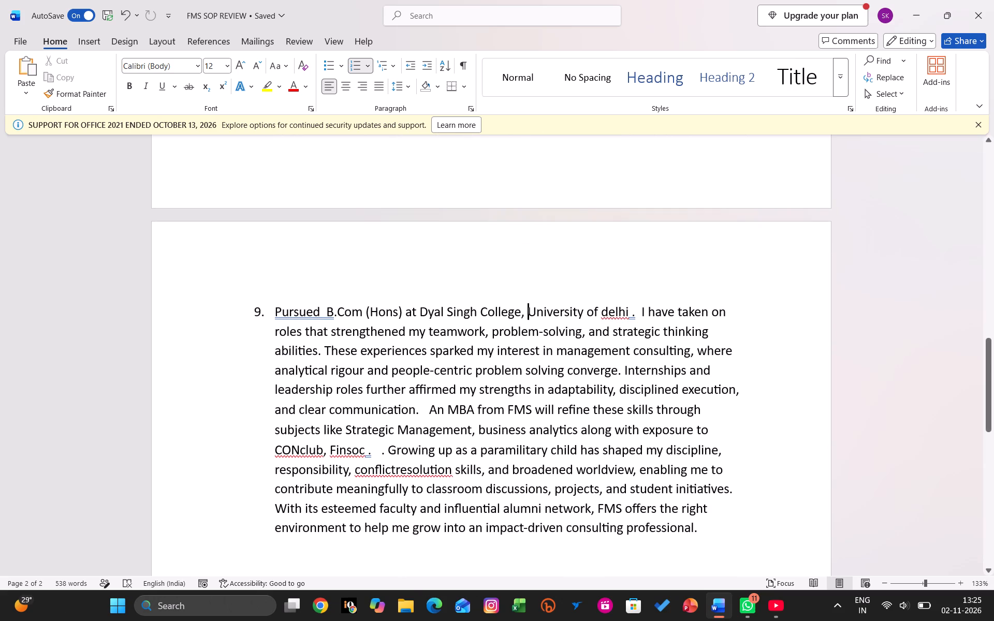
{"action": "left_click", "coordinate": [396, 468]}
{"action": "key", "text": "space"}
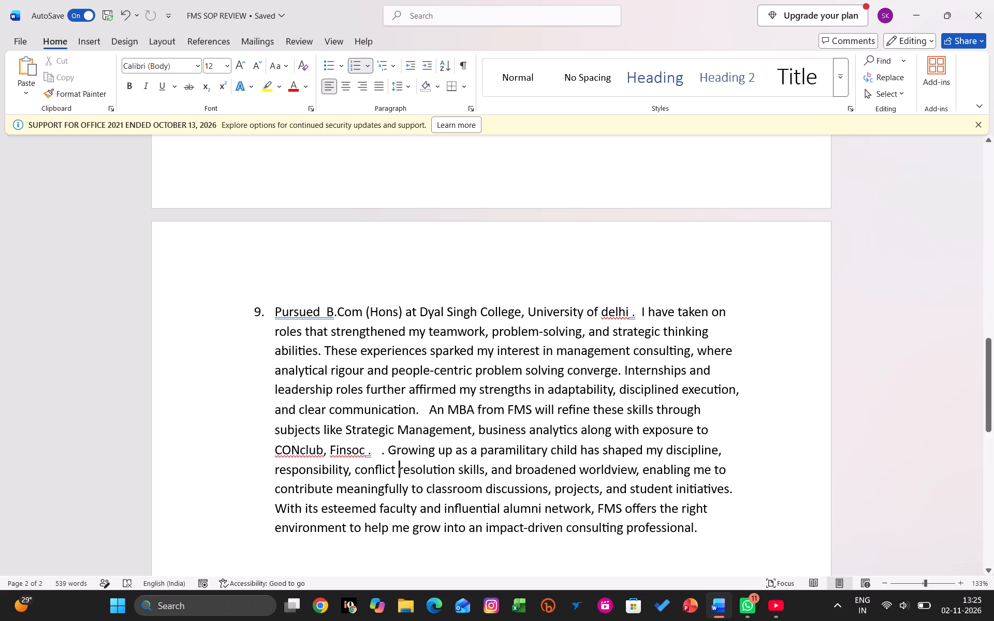
Extend item 9's last sentence with "who blends empathy, strategy, and execution to create meaning" copied from item 6, ending with a period.
{"action": "scroll", "coordinate": [590, 478], "scroll_direction": "up", "scroll_amount": 1}
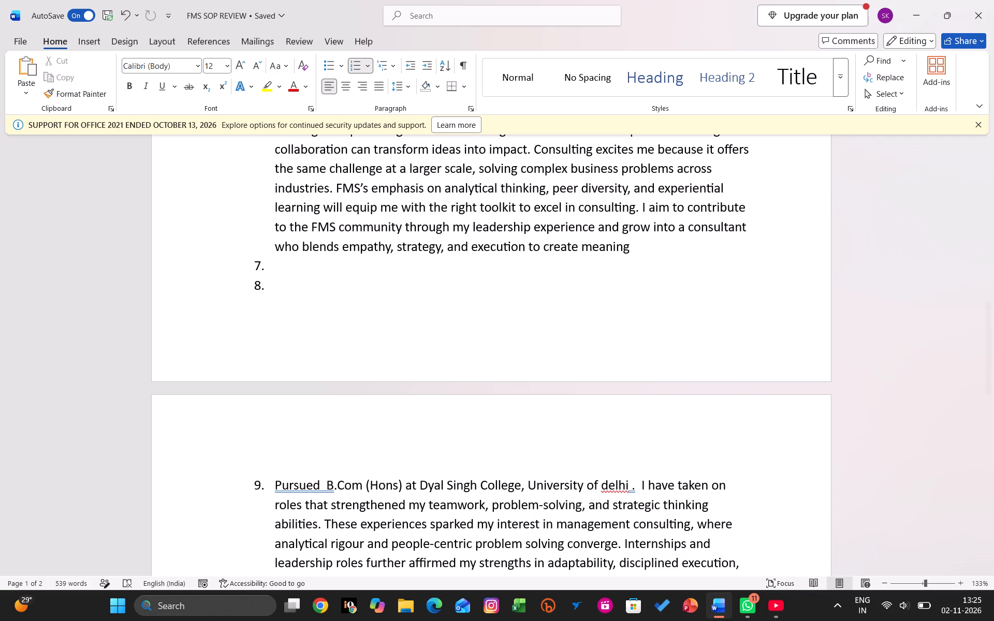
{"action": "scroll", "coordinate": [590, 478], "scroll_direction": "down", "scroll_amount": 1}
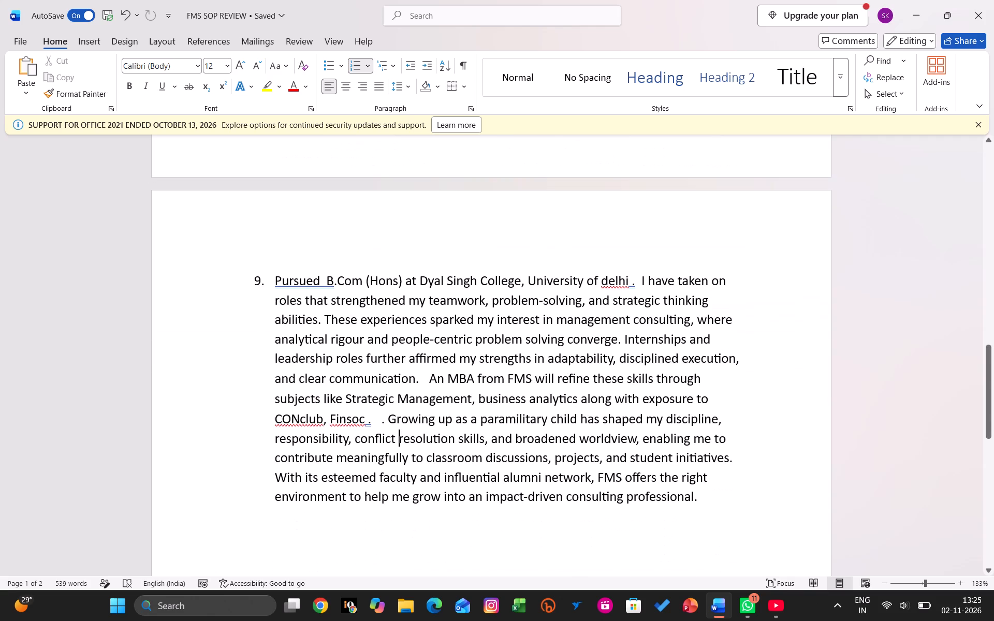
{"action": "scroll", "coordinate": [590, 478], "scroll_direction": "down", "scroll_amount": 1}
{"action": "scroll", "coordinate": [581, 487], "scroll_direction": "up", "scroll_amount": 1}
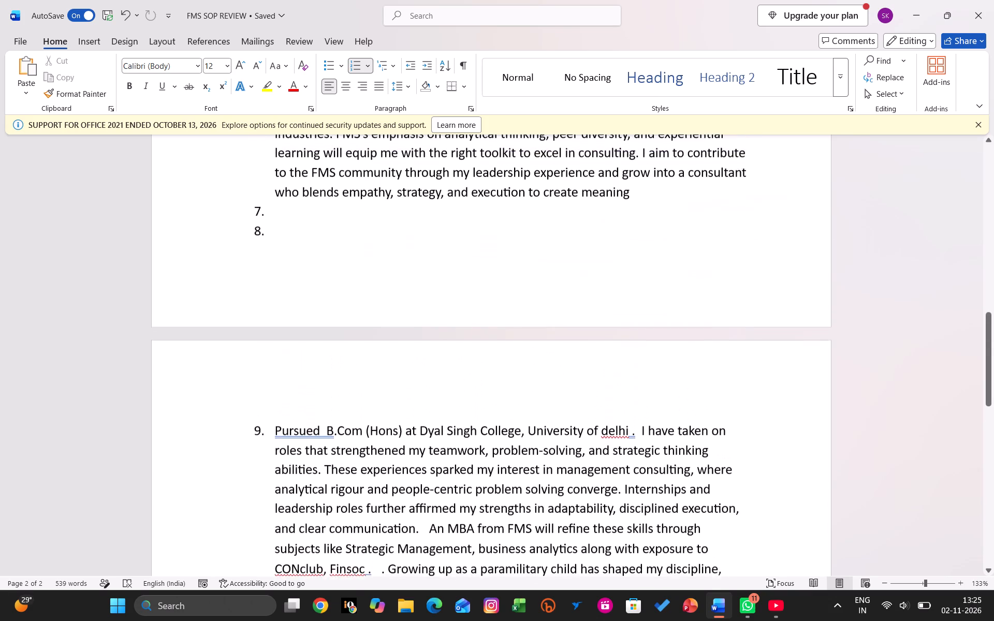
{"action": "scroll", "coordinate": [581, 487], "scroll_direction": "up", "scroll_amount": 1}
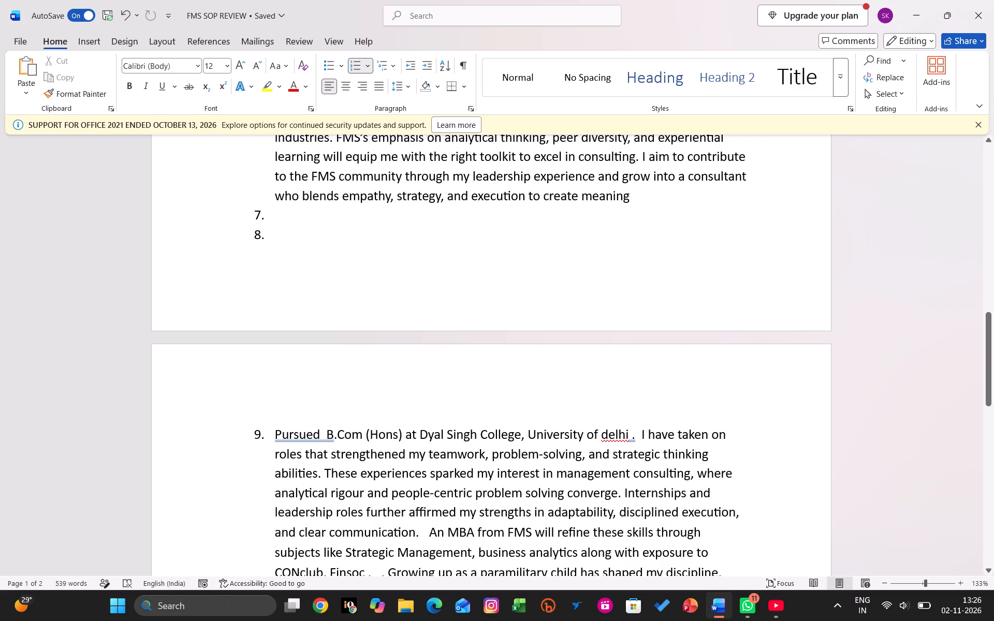
{"action": "left_click_drag", "start_coordinate": [278, 194], "coordinate": [627, 204]}
{"action": "key", "text": "ctrl+c"}
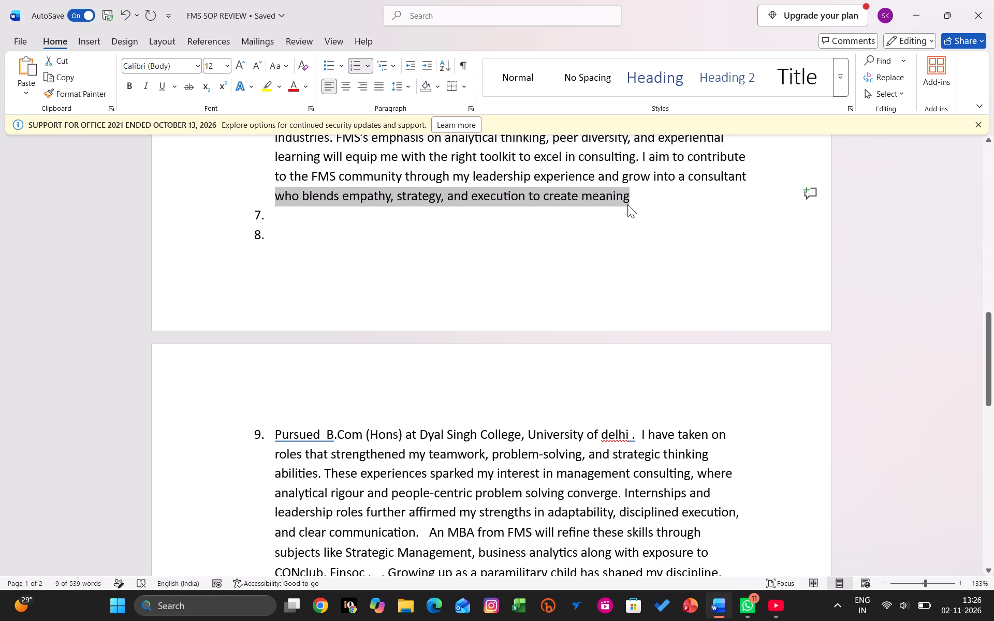
{"action": "scroll", "coordinate": [627, 204], "scroll_direction": "down", "scroll_amount": 1}
{"action": "left_click", "coordinate": [706, 393]}
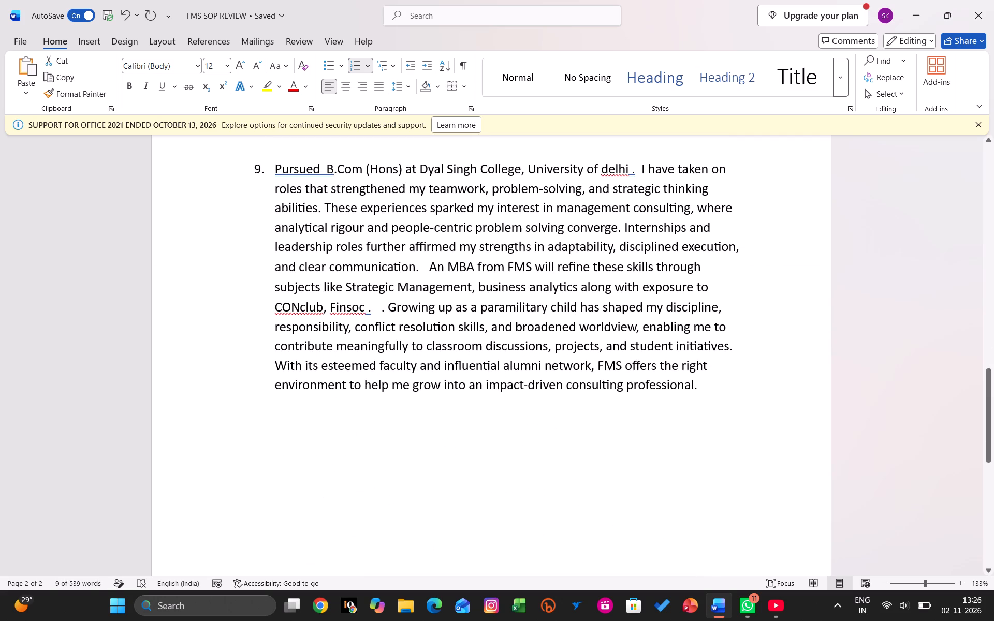
{"action": "key", "text": "BackSpace"}
{"action": "key", "text": "BackSpace"}
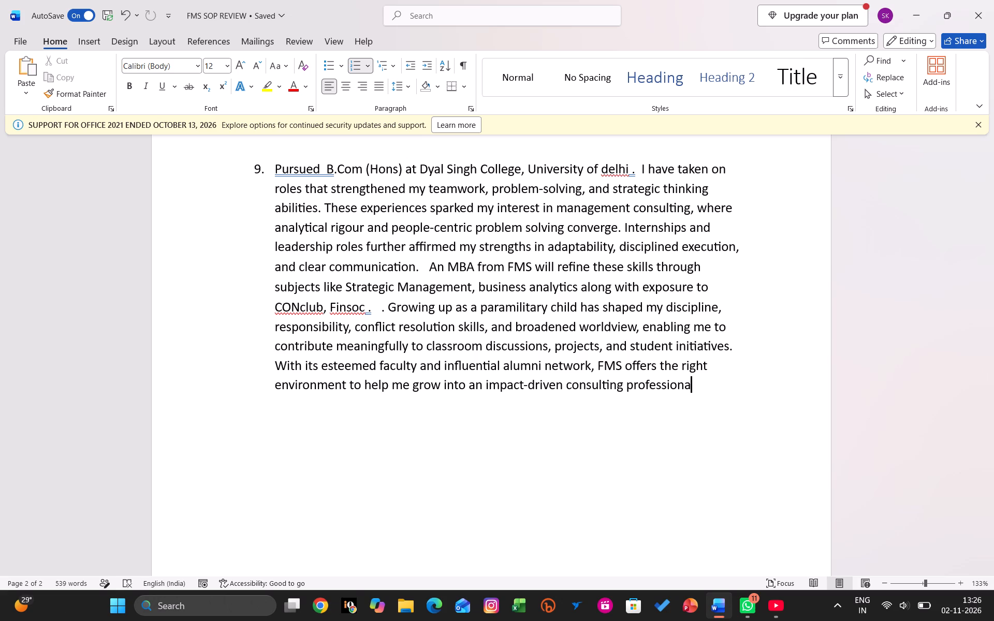
{"action": "key", "text": "l"}
{"action": "key", "text": "space"}
{"action": "key", "text": "ctrl+v"}
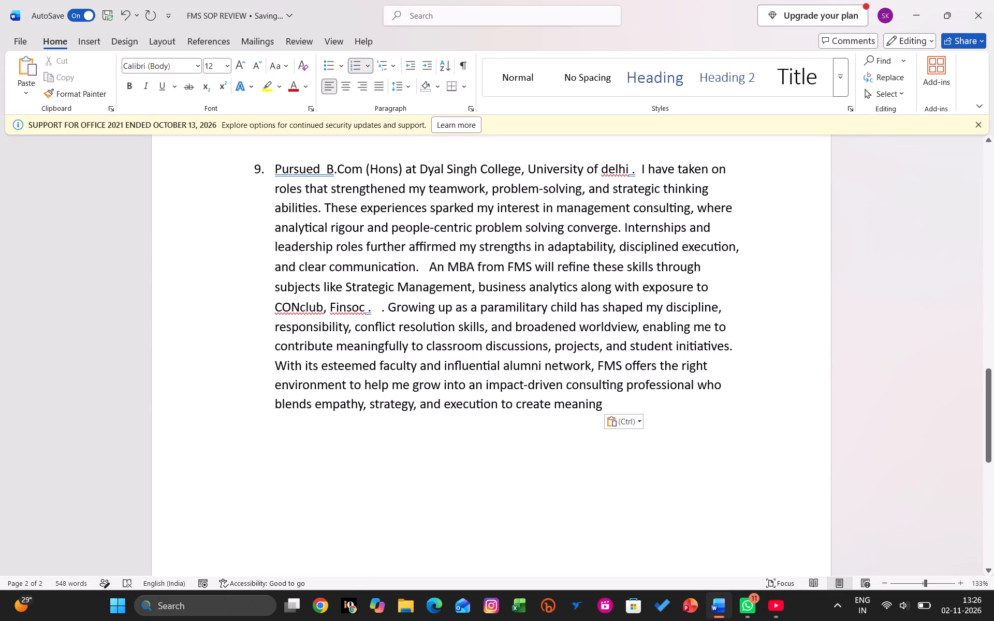
{"action": "key", "text": "period"}
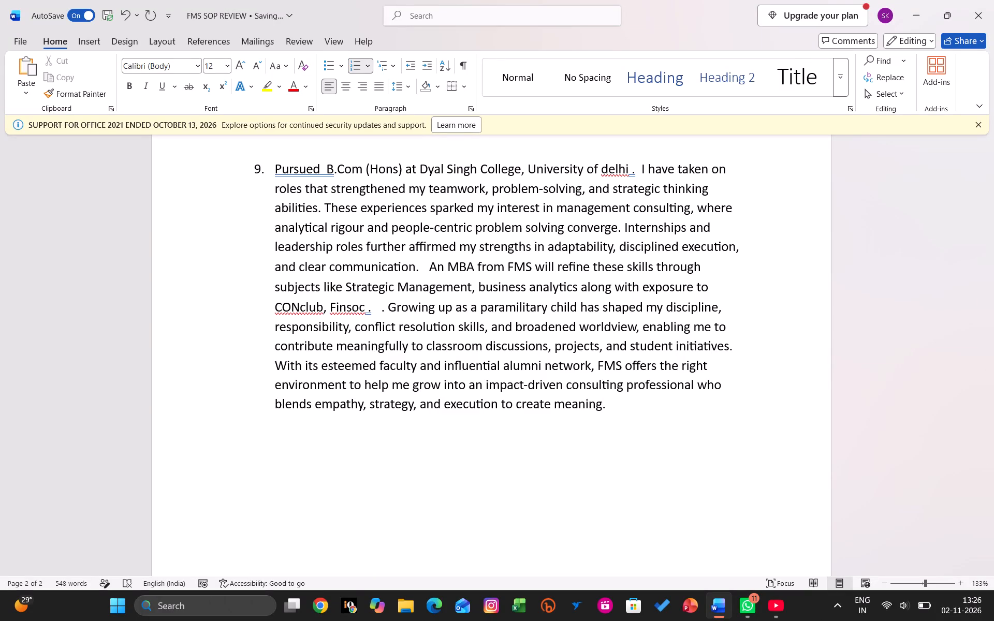
Duplicate the whole item 9 paragraph below itself, leaving blank space between the two versions.
{"action": "scroll", "coordinate": [561, 375], "scroll_direction": "up", "scroll_amount": 1}
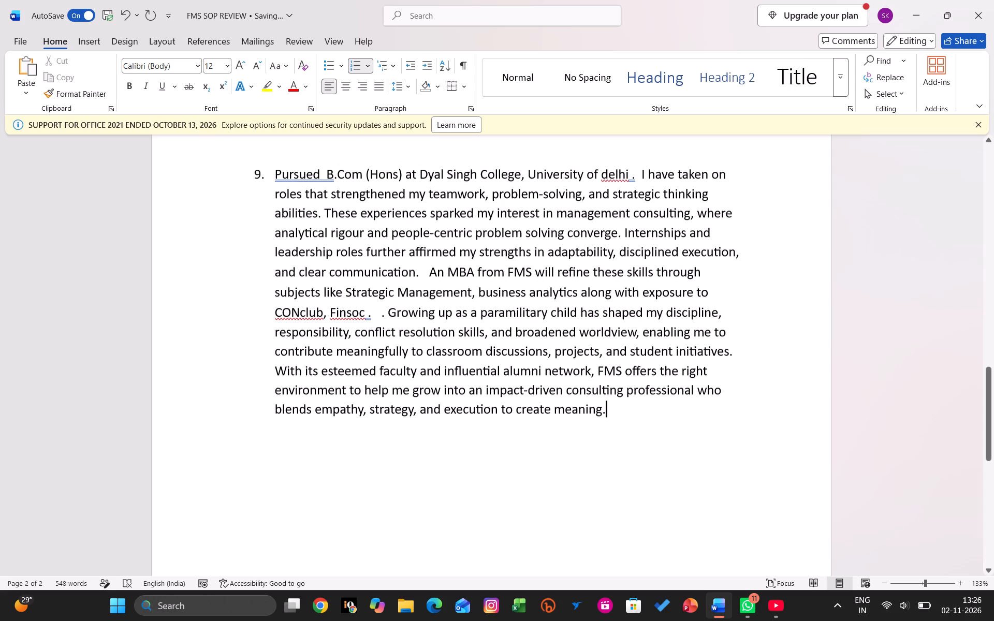
{"action": "scroll", "coordinate": [561, 375], "scroll_direction": "up", "scroll_amount": 1}
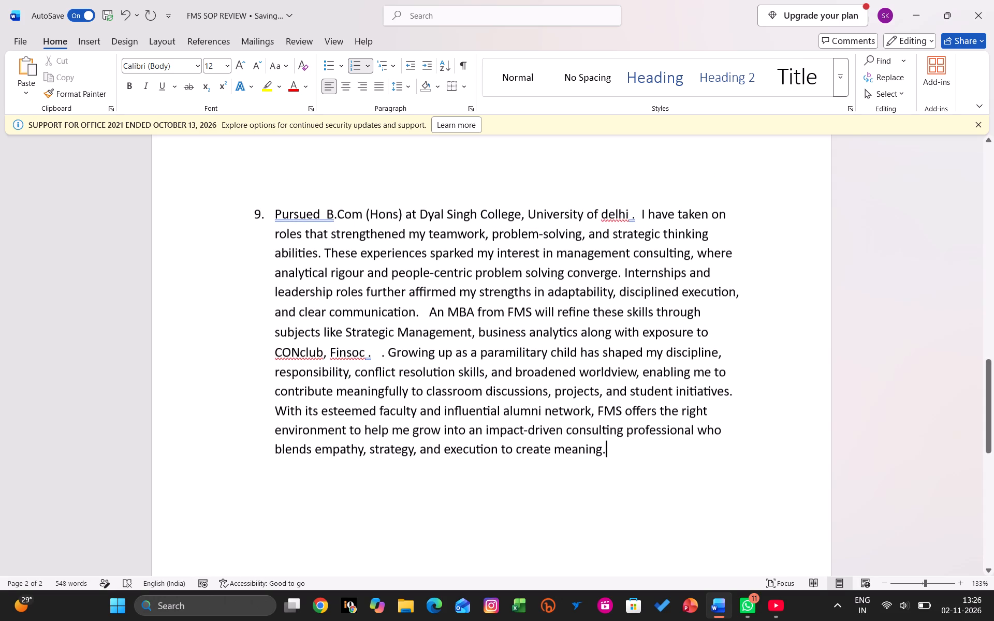
{"action": "scroll", "coordinate": [561, 375], "scroll_direction": "up", "scroll_amount": 1}
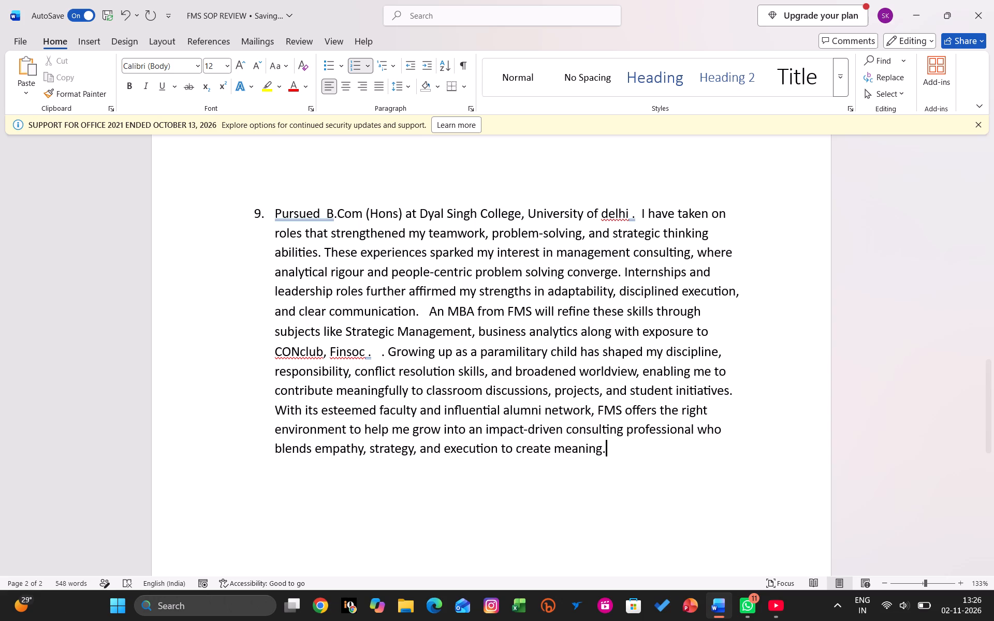
{"action": "scroll", "coordinate": [561, 375], "scroll_direction": "up", "scroll_amount": 1}
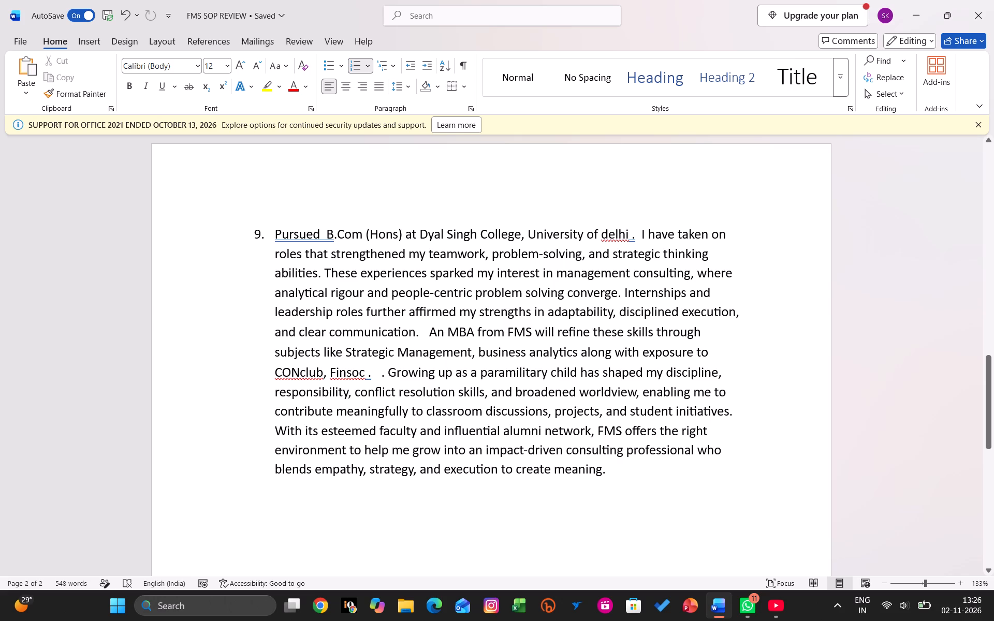
{"action": "scroll", "coordinate": [500, 260], "scroll_direction": "up", "scroll_amount": 1}
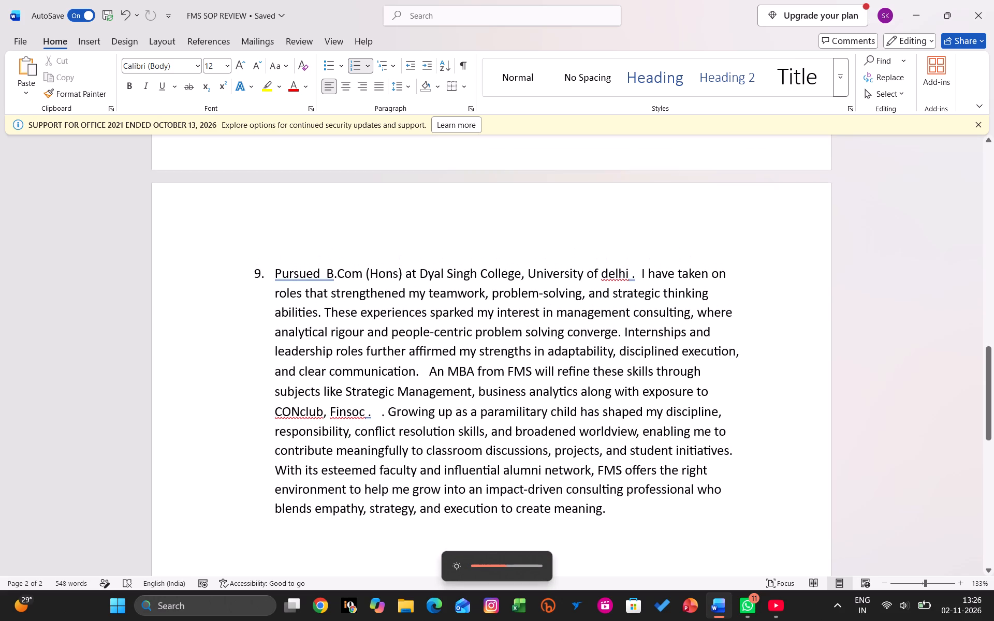
{"action": "scroll", "coordinate": [500, 260], "scroll_direction": "up", "scroll_amount": 1}
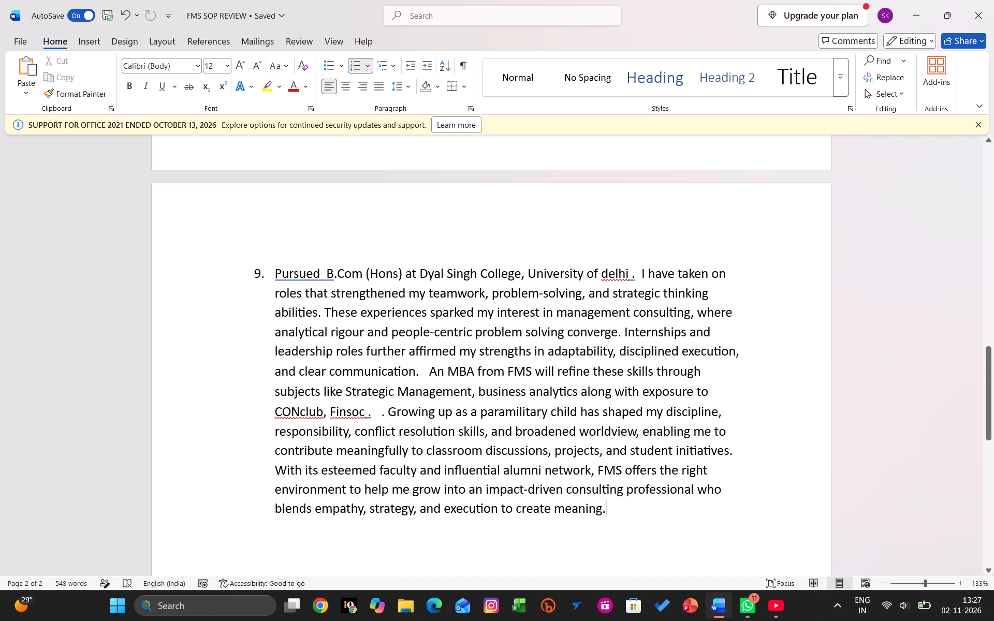
{"action": "left_click_drag", "start_coordinate": [274, 271], "coordinate": [606, 512]}
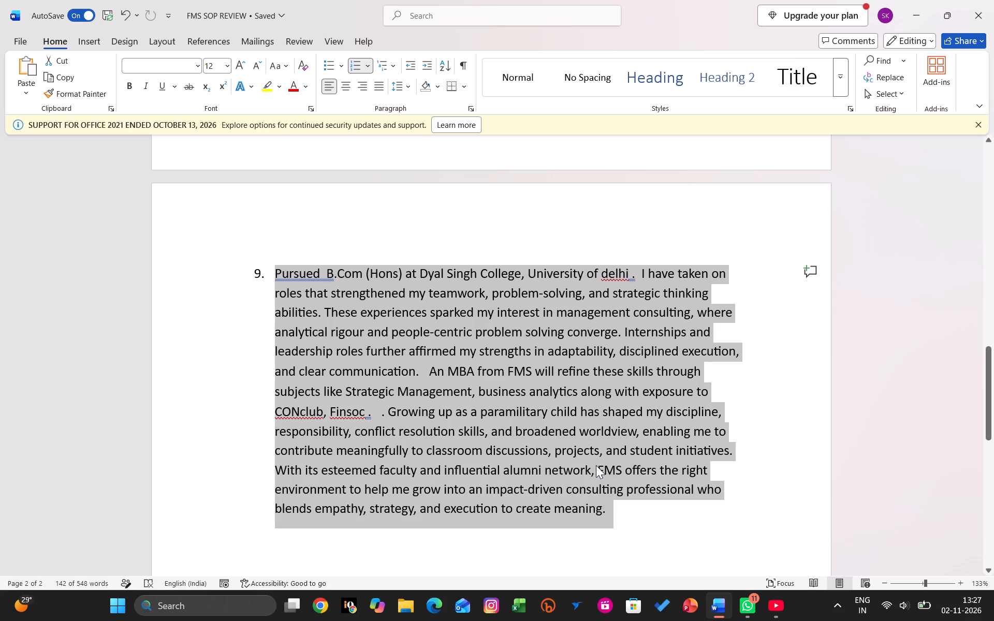
{"action": "key", "text": "ctrl+c"}
{"action": "left_click", "coordinate": [639, 520]}
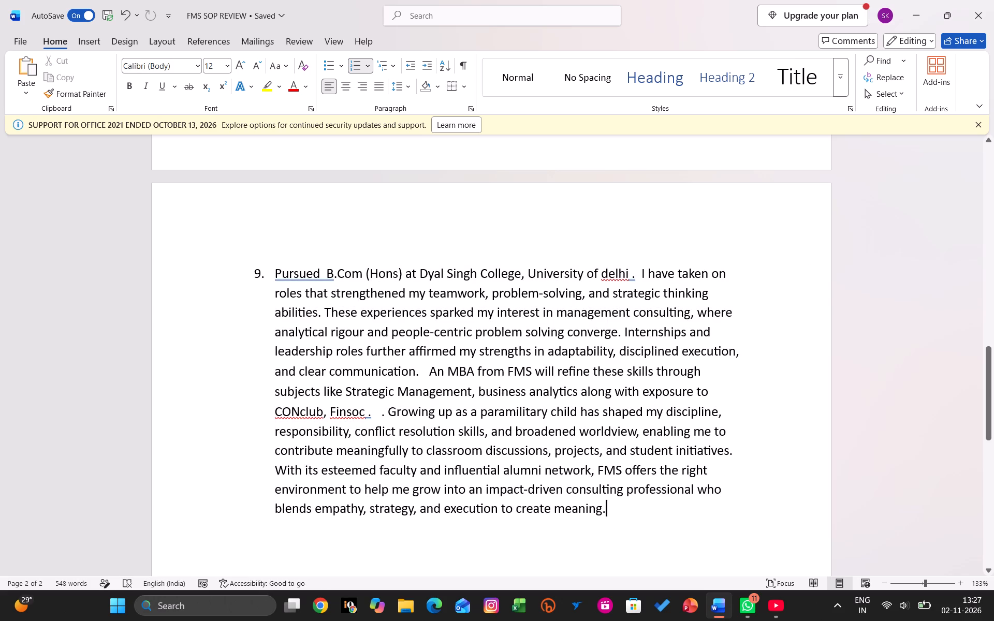
{"action": "key", "text": "Return"}
{"action": "key", "text": "Return"}
{"action": "key", "text": "Return"}
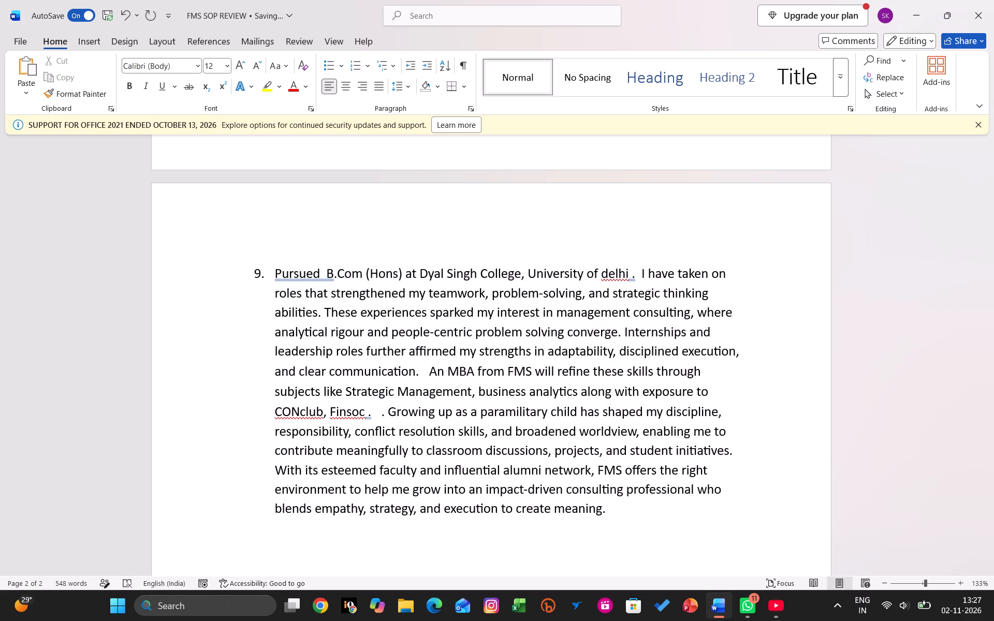
{"action": "key", "text": "ctrl+v"}
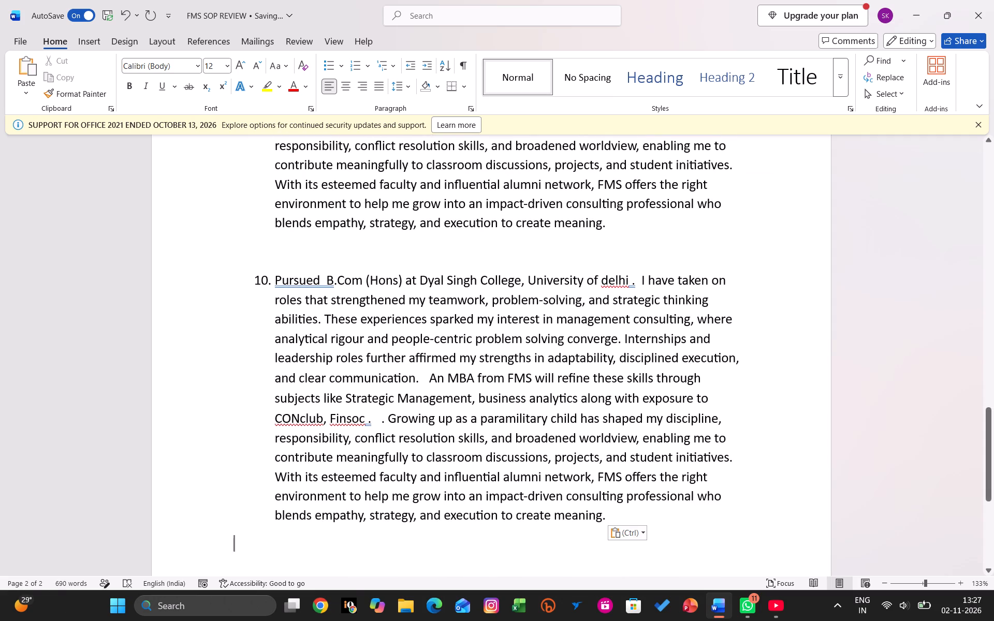
Copy item 6's opening sentence, from "Leading multiple college committees" to "transform ideas into impact.", for reuse in item 10.
{"action": "scroll", "coordinate": [626, 283], "scroll_direction": "up", "scroll_amount": 1}
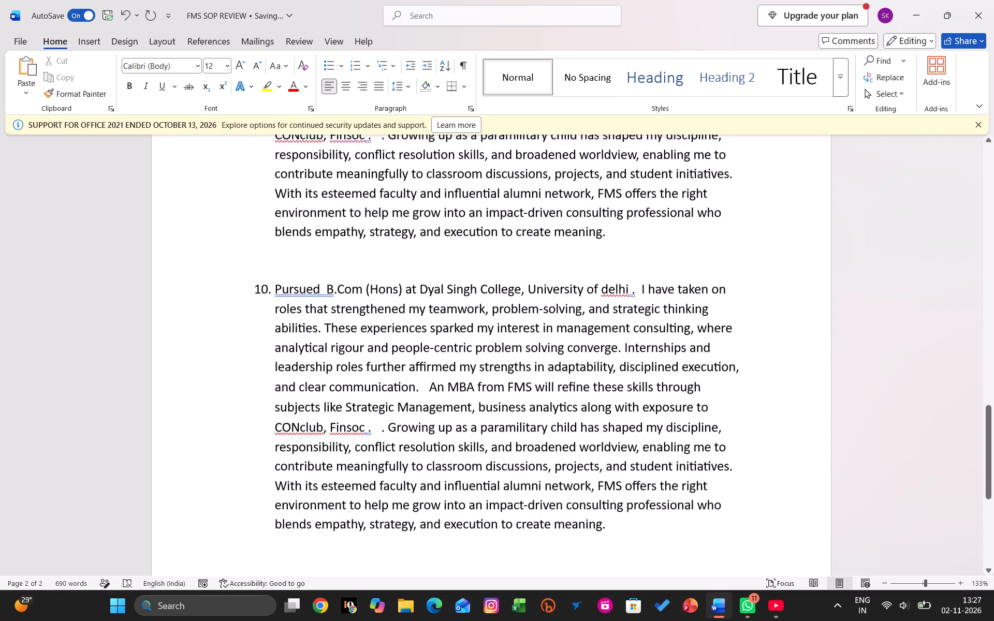
{"action": "scroll", "coordinate": [626, 283], "scroll_direction": "up", "scroll_amount": 3}
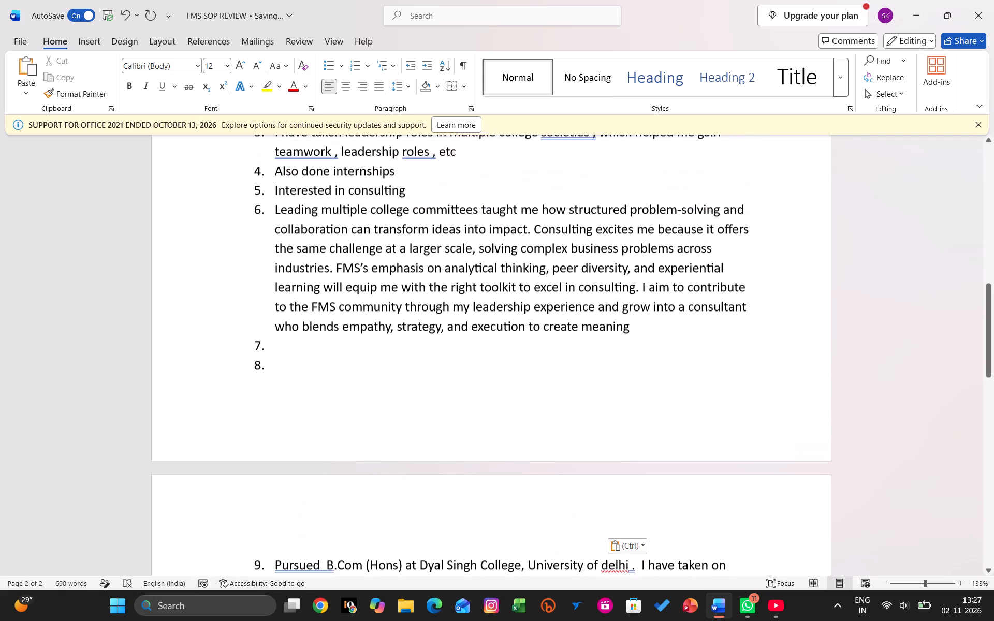
{"action": "scroll", "coordinate": [626, 283], "scroll_direction": "up", "scroll_amount": 1}
{"action": "left_click_drag", "start_coordinate": [274, 212], "coordinate": [528, 239]}
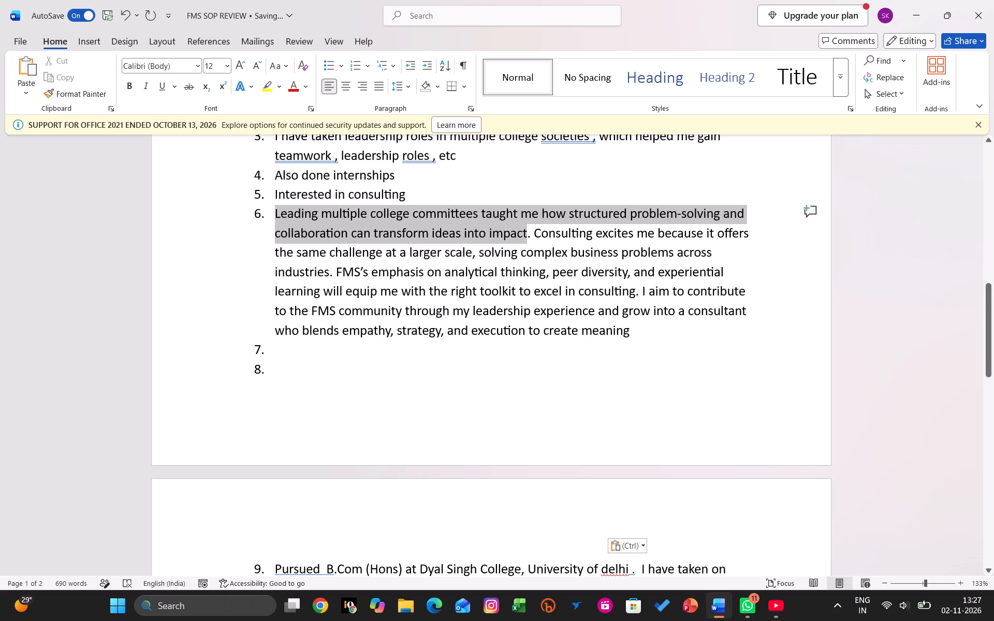
{"action": "left_click_drag", "start_coordinate": [528, 239], "coordinate": [531, 239]}
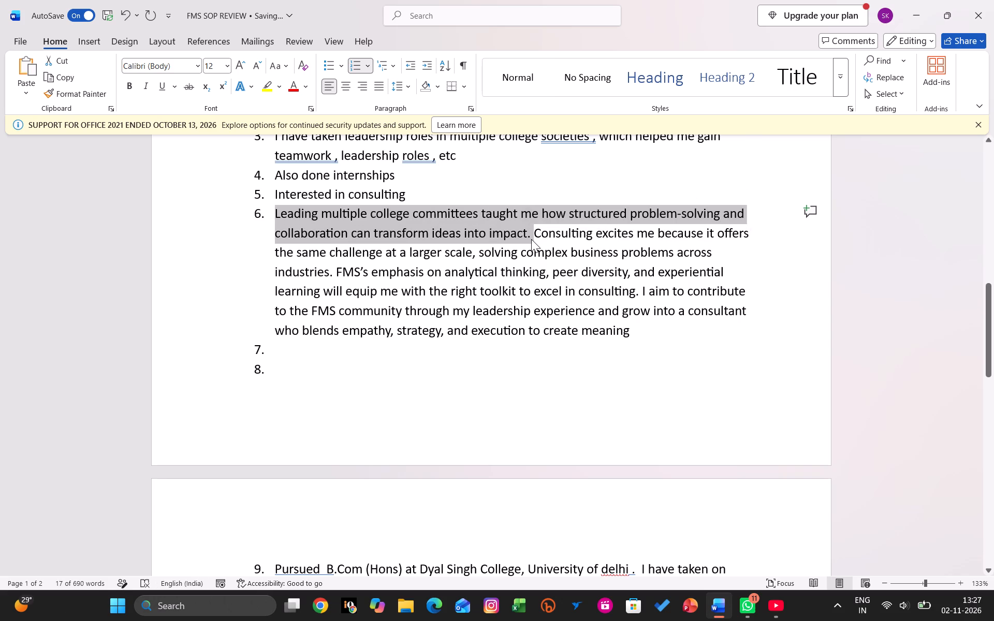
{"action": "key", "text": "ctrl+c"}
{"action": "scroll", "coordinate": [531, 239], "scroll_direction": "down", "scroll_amount": 2}
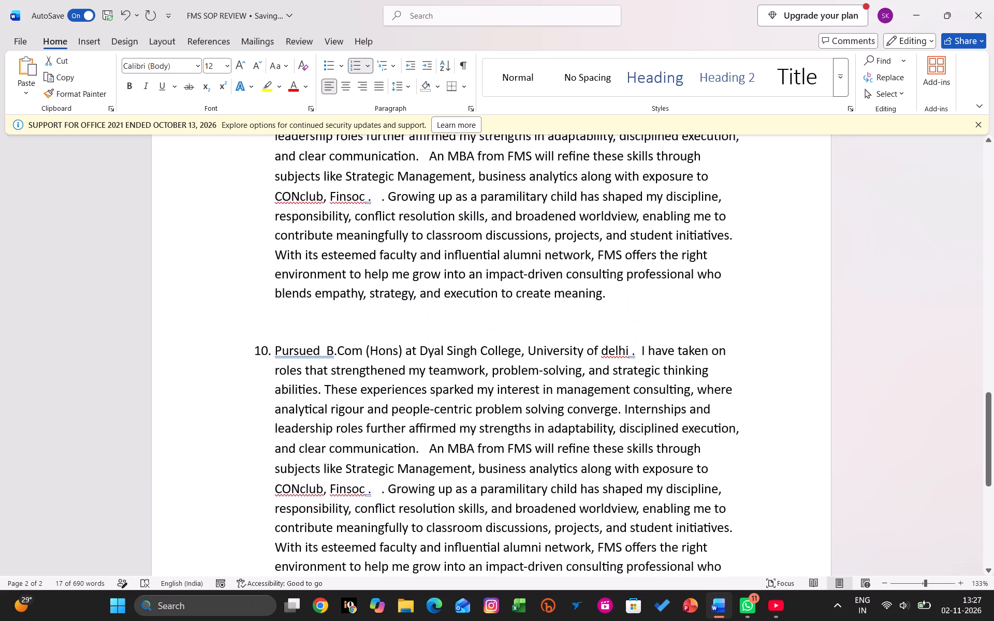
{"action": "scroll", "coordinate": [526, 274], "scroll_direction": "down", "scroll_amount": 1}
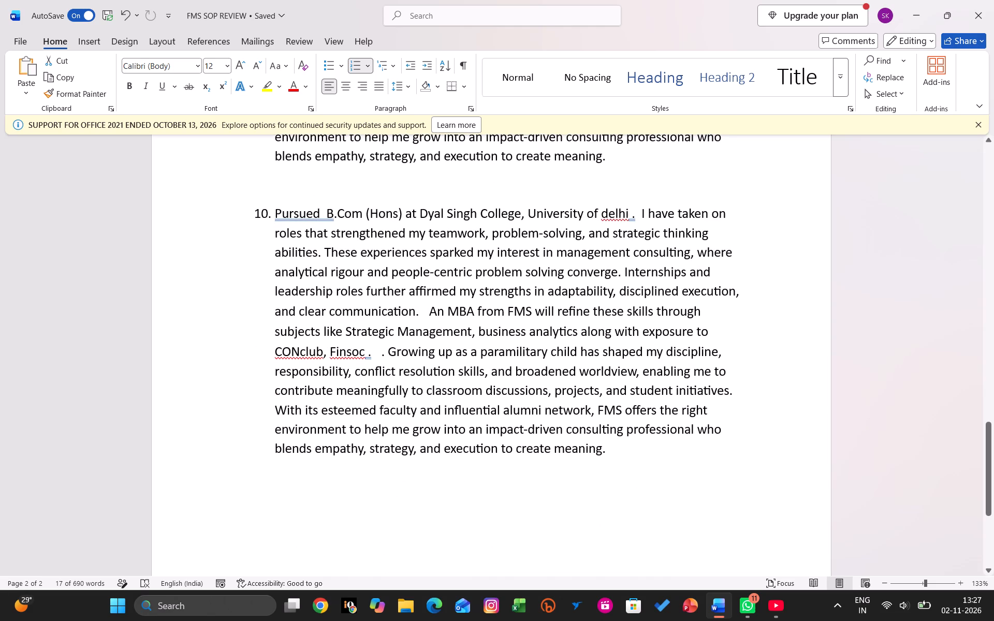
Replace "at" with "from" before "Dyal Singh College" in item 10.
{"action": "left_click", "coordinate": [416, 212]}
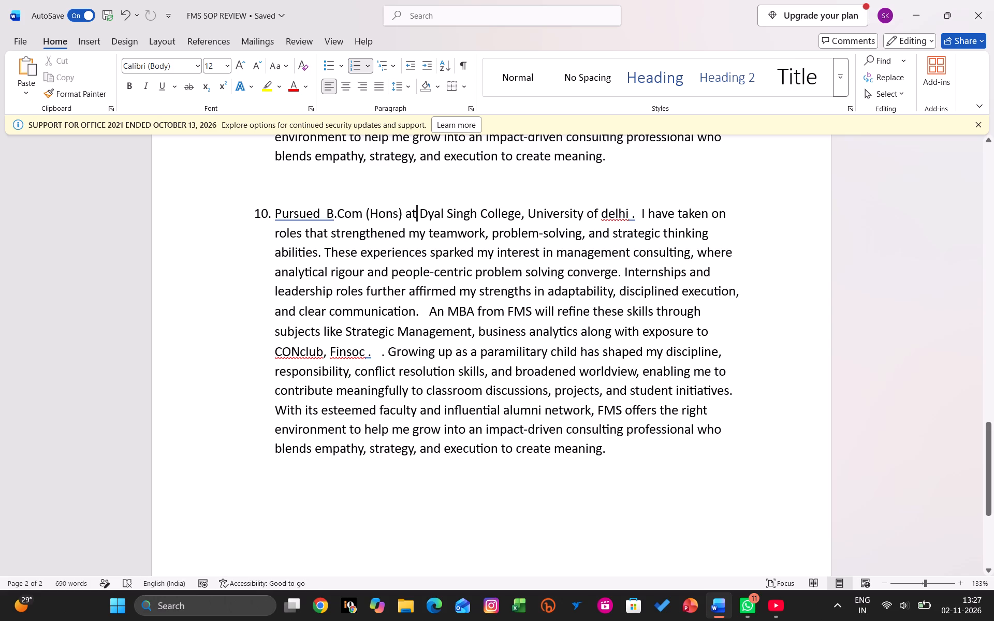
{"action": "key", "text": "BackSpace"}
{"action": "key", "text": "BackSpace"}
{"action": "type", "text": "from"}
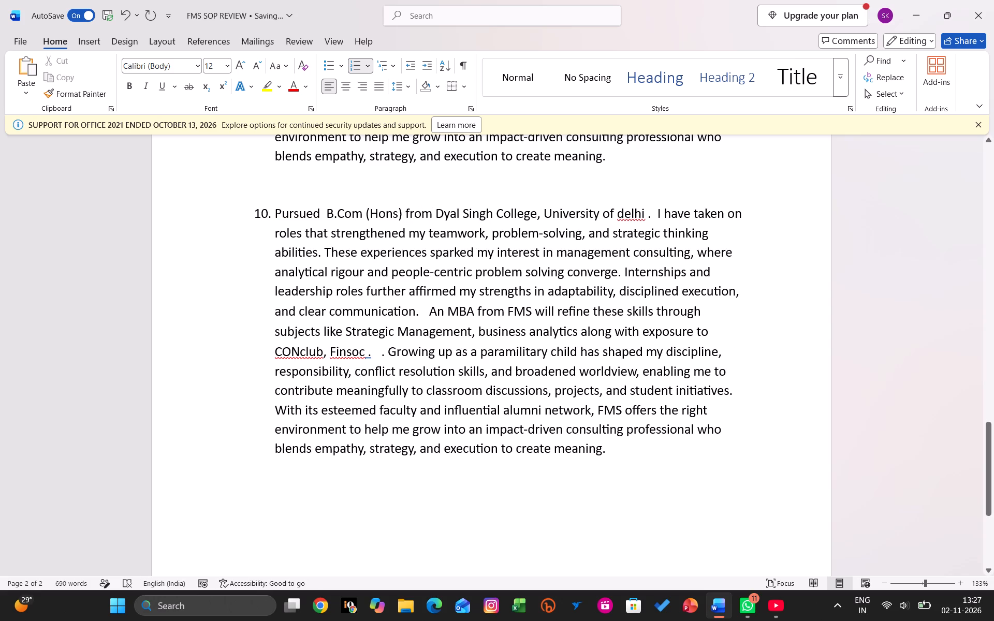
Insert the copied "Leading multiple college committees" sentence after "I have" in item 10.
{"action": "left_click", "coordinate": [691, 211]}
{"action": "key", "text": "space"}
{"action": "key", "text": "ctrl+v"}
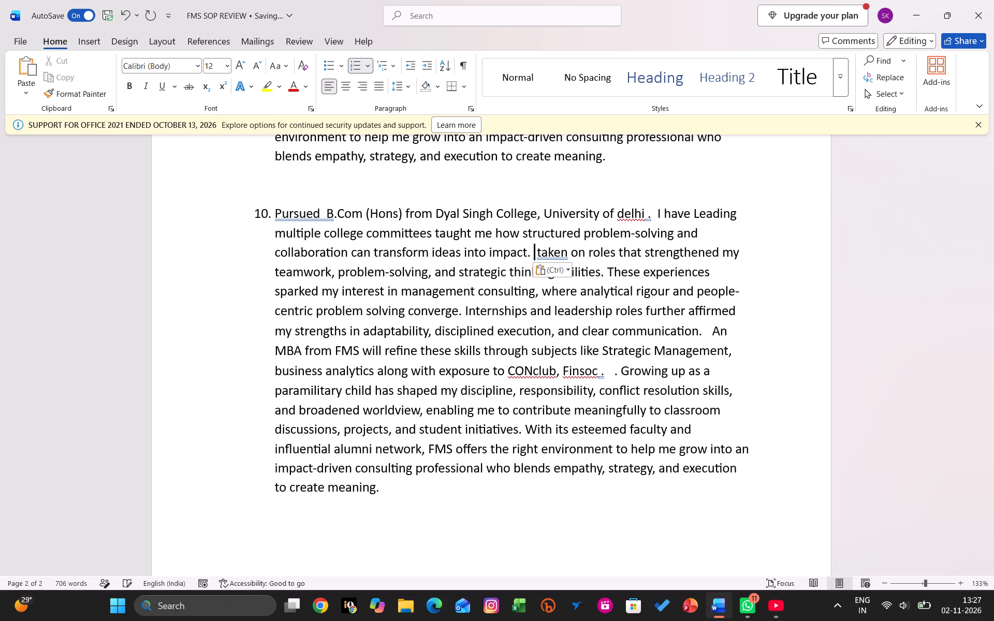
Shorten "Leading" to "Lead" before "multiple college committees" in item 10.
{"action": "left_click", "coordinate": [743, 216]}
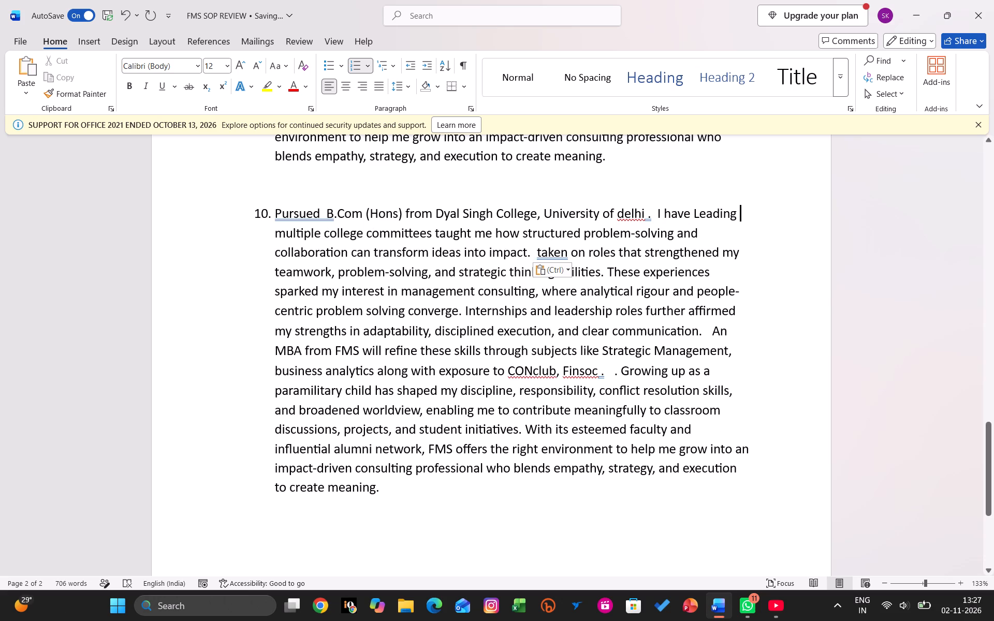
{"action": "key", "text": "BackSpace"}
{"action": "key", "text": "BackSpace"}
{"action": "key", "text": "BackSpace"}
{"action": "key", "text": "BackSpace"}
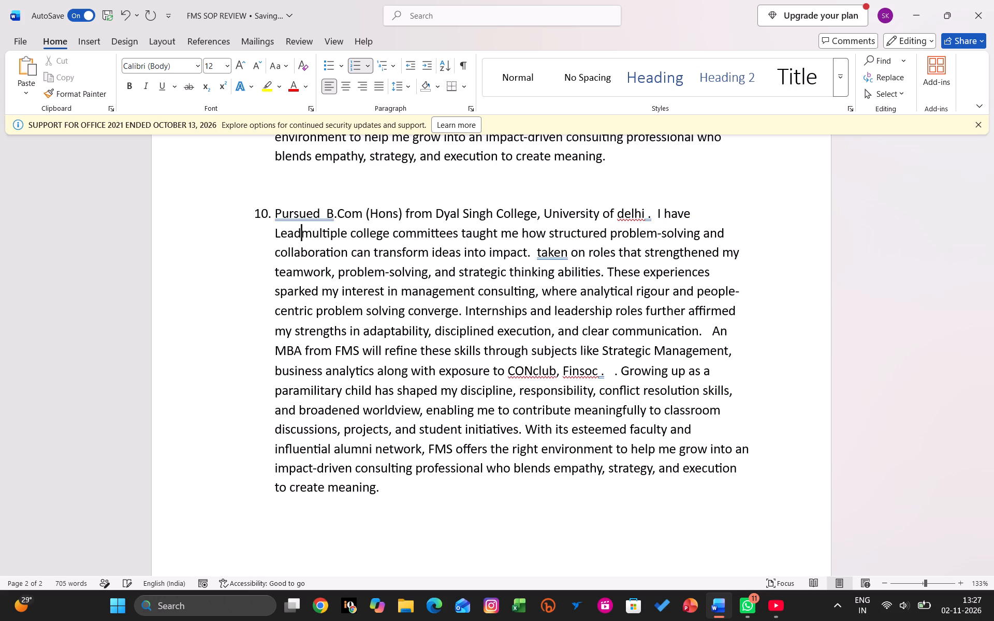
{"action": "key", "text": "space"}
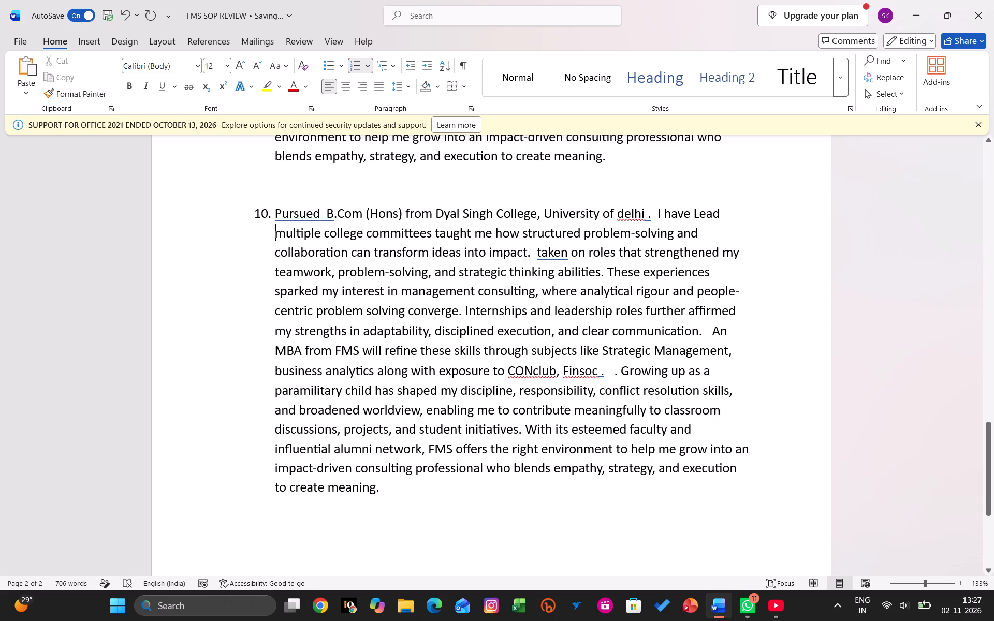
Remove "I have" from item 10 and make the inserted sentence begin with "Leading multiple college committees".
{"action": "left_click", "coordinate": [691, 213]}
{"action": "key", "text": "BackSpace"}
{"action": "key", "text": "BackSpace"}
{"action": "key", "text": "BackSpace"}
{"action": "key", "text": "BackSpace"}
{"action": "key", "text": "BackSpace"}
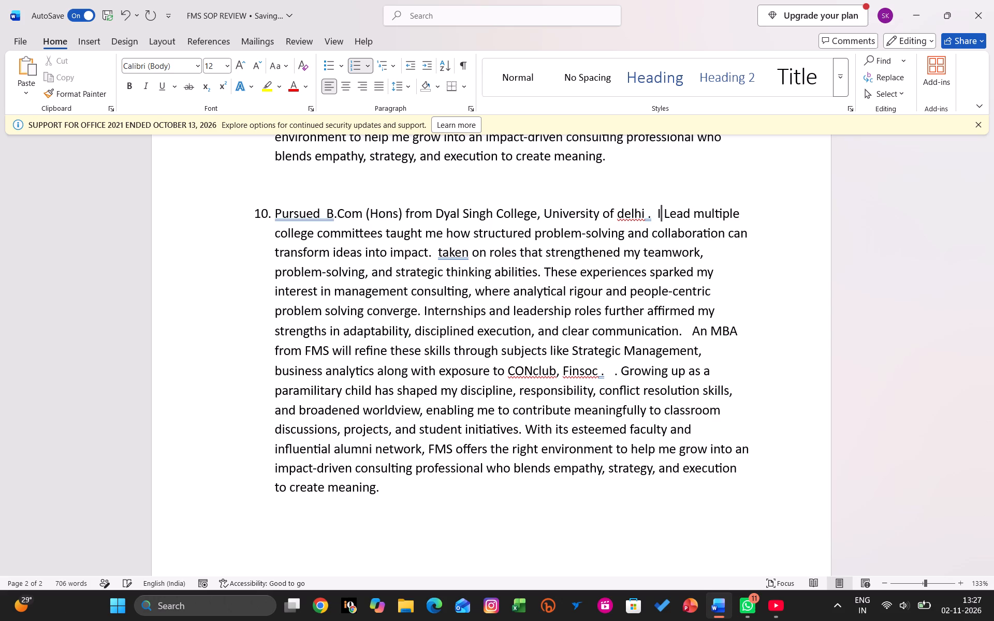
{"action": "key", "text": "BackSpace"}
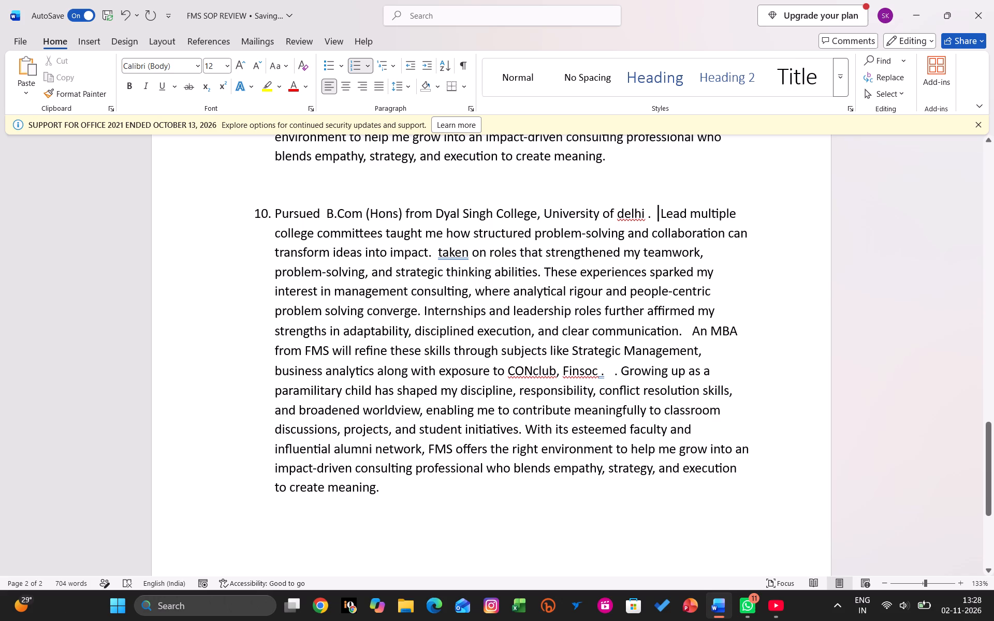
{"action": "left_click", "coordinate": [688, 212]}
{"action": "type", "text": "ing"}
{"action": "key", "text": "space"}
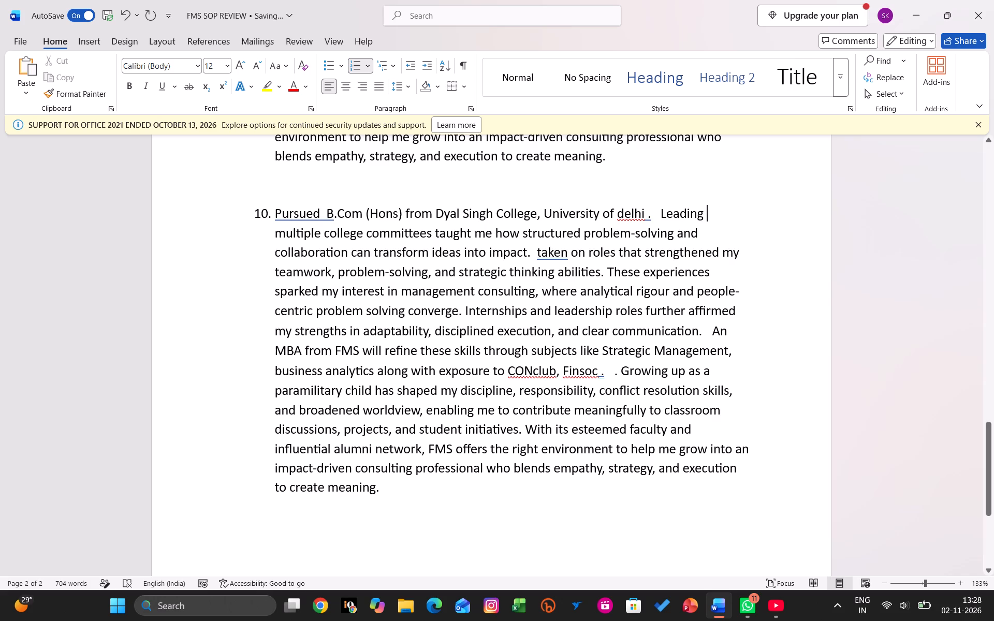
Delete the leftover "taken on roles" text through "strategic thinking abilities" in item 10, ending the sentence at "impact" with a period and space.
{"action": "left_click_drag", "start_coordinate": [528, 244], "coordinate": [604, 271]}
{"action": "key", "text": "BackSpace"}
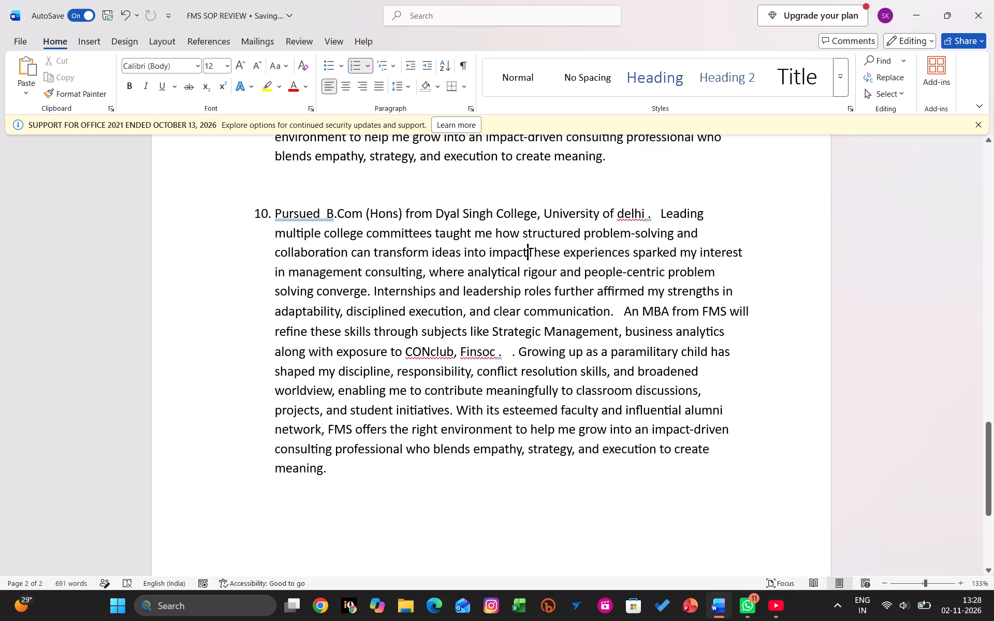
{"action": "type", "text": "."}
{"action": "key", "text": "space"}
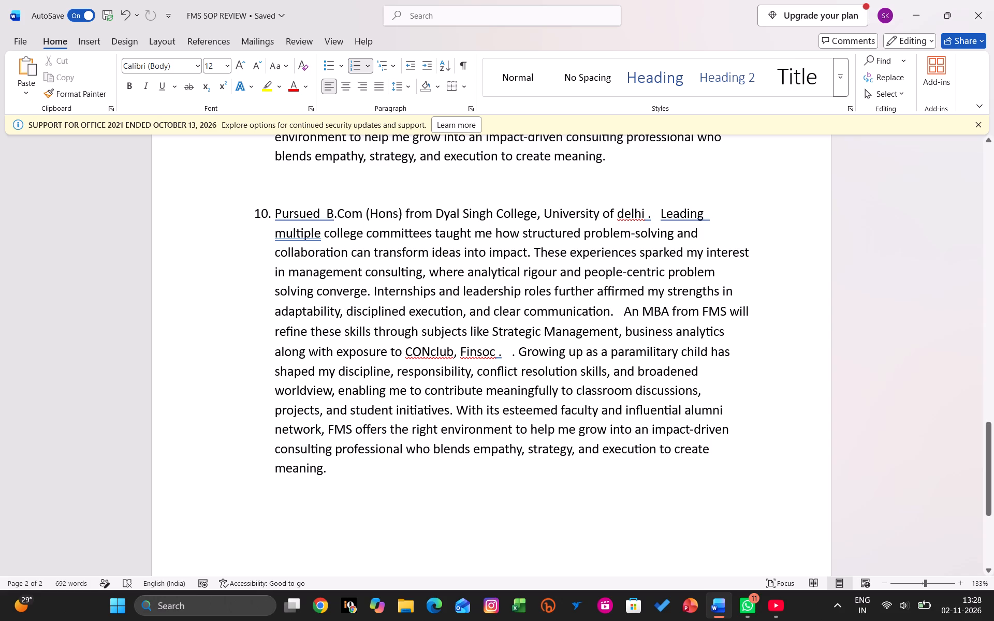
Copy the sentence from "Consulting excites me" to "business problems across industries." in item 6 and return to item 10.
{"action": "scroll", "coordinate": [535, 249], "scroll_direction": "up", "scroll_amount": 1}
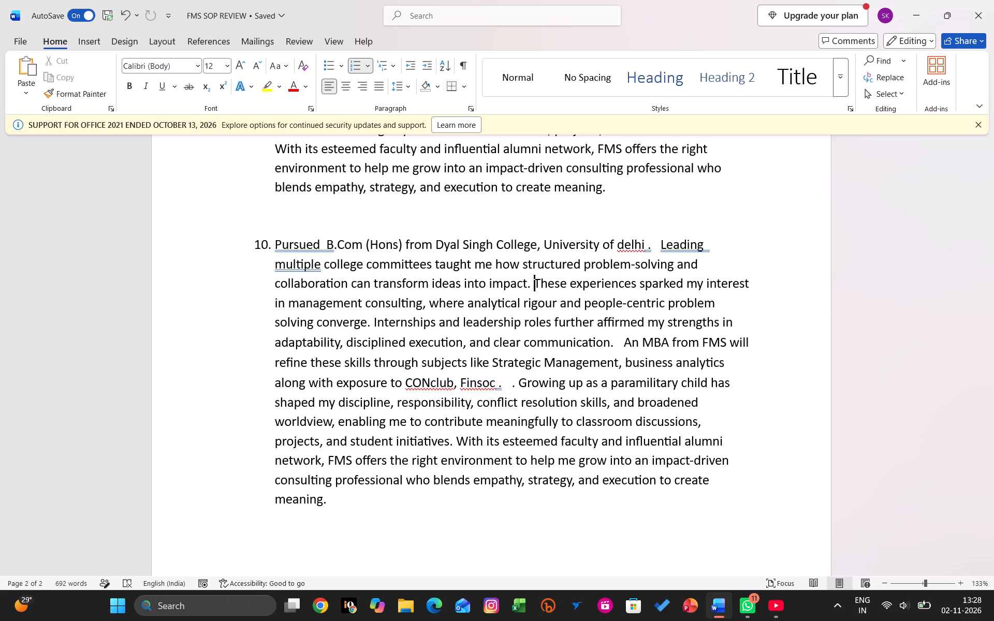
{"action": "scroll", "coordinate": [437, 274], "scroll_direction": "up", "scroll_amount": 3}
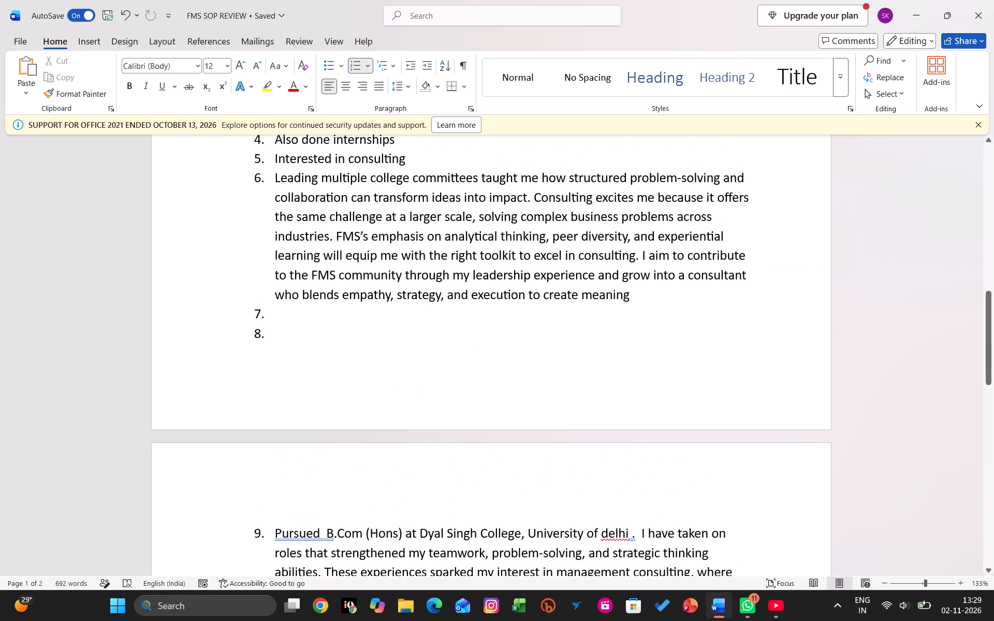
{"action": "left_click_drag", "start_coordinate": [533, 194], "coordinate": [528, 217]}
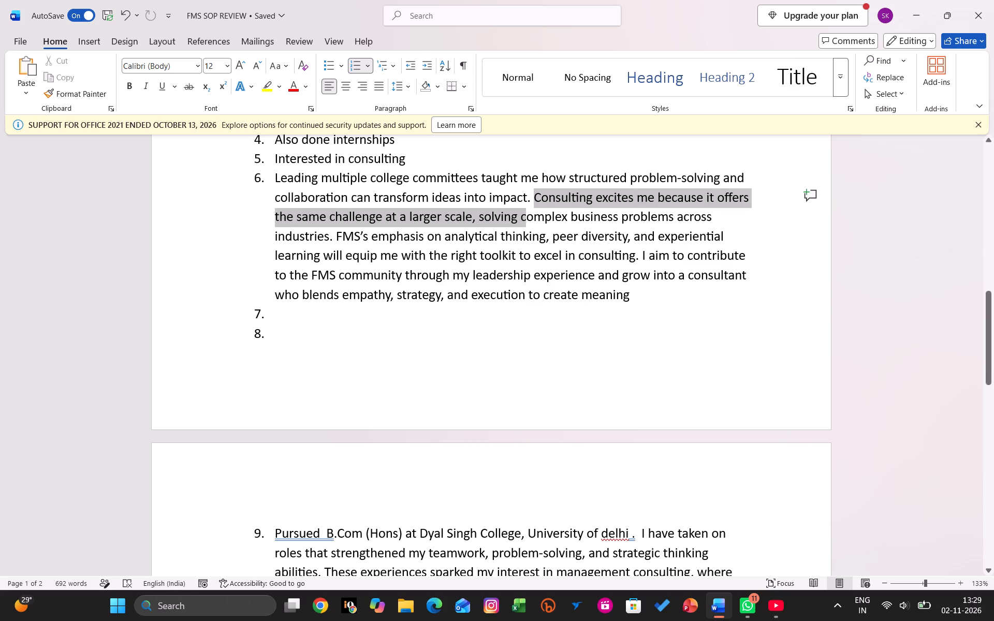
{"action": "left_click_drag", "start_coordinate": [528, 217], "coordinate": [338, 215]}
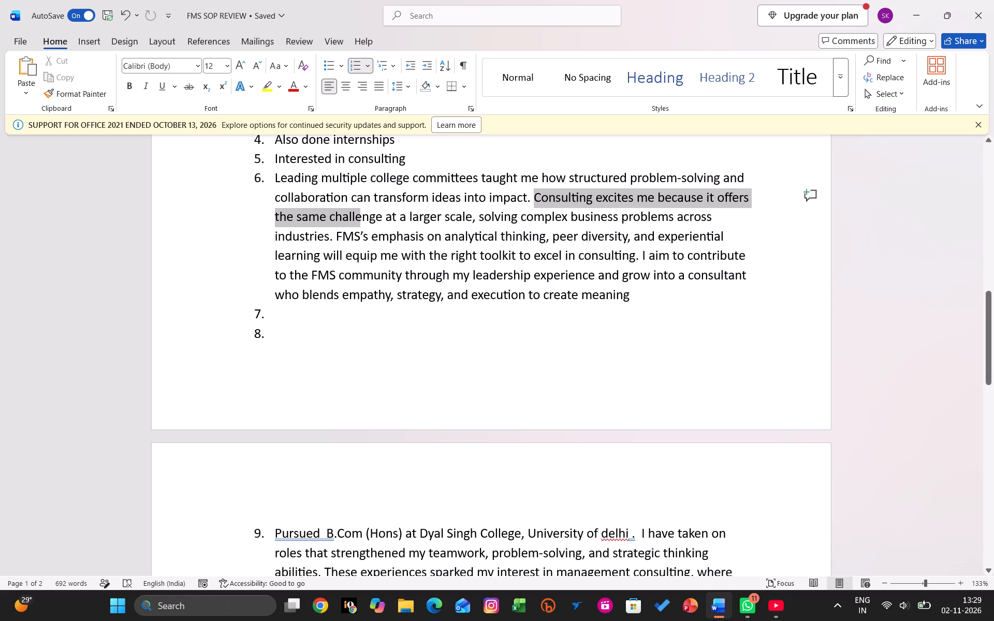
{"action": "left_click_drag", "start_coordinate": [338, 215], "coordinate": [329, 234]}
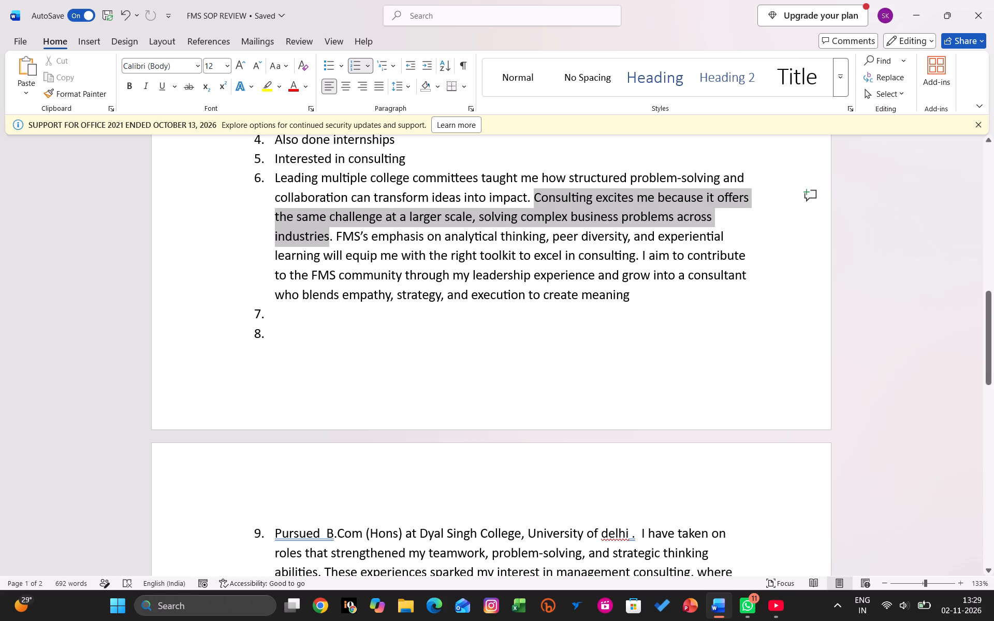
{"action": "left_click_drag", "start_coordinate": [329, 234], "coordinate": [331, 238]}
{"action": "key", "text": "ctrl+c"}
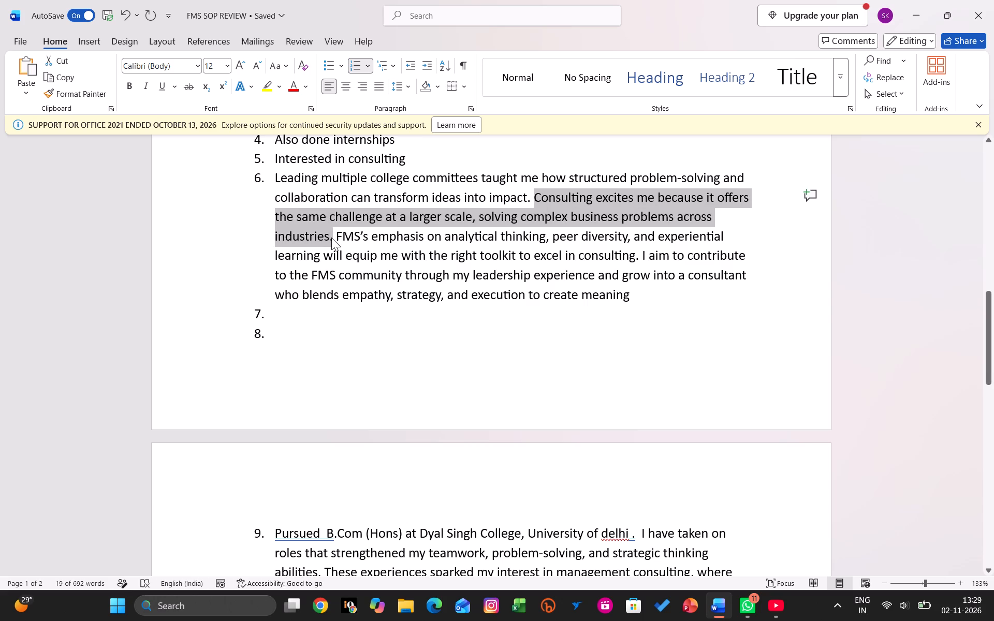
{"action": "scroll", "coordinate": [442, 344], "scroll_direction": "down", "scroll_amount": 3}
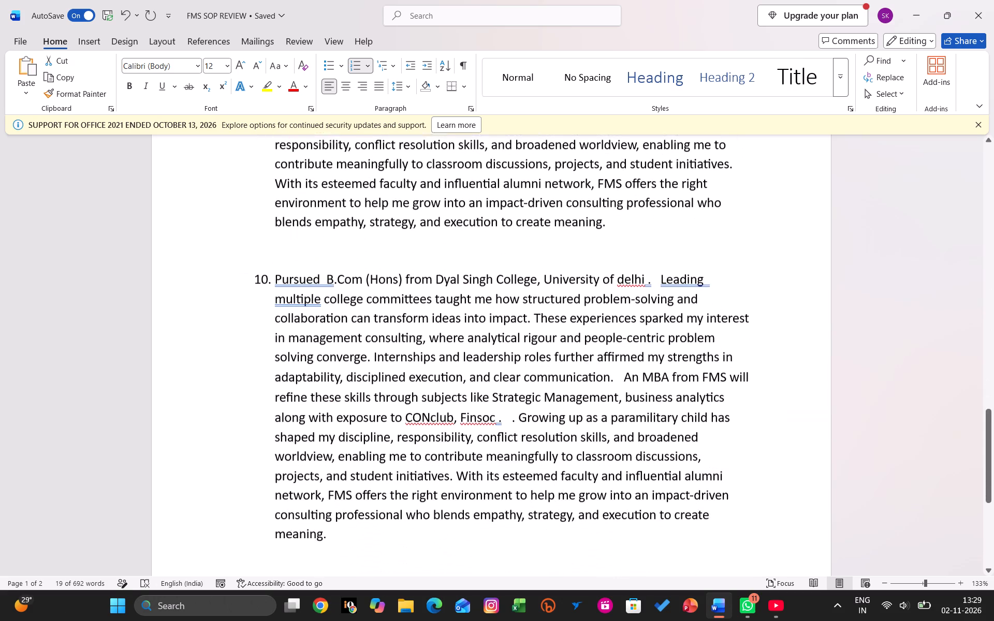
{"action": "scroll", "coordinate": [442, 344], "scroll_direction": "down", "scroll_amount": 1}
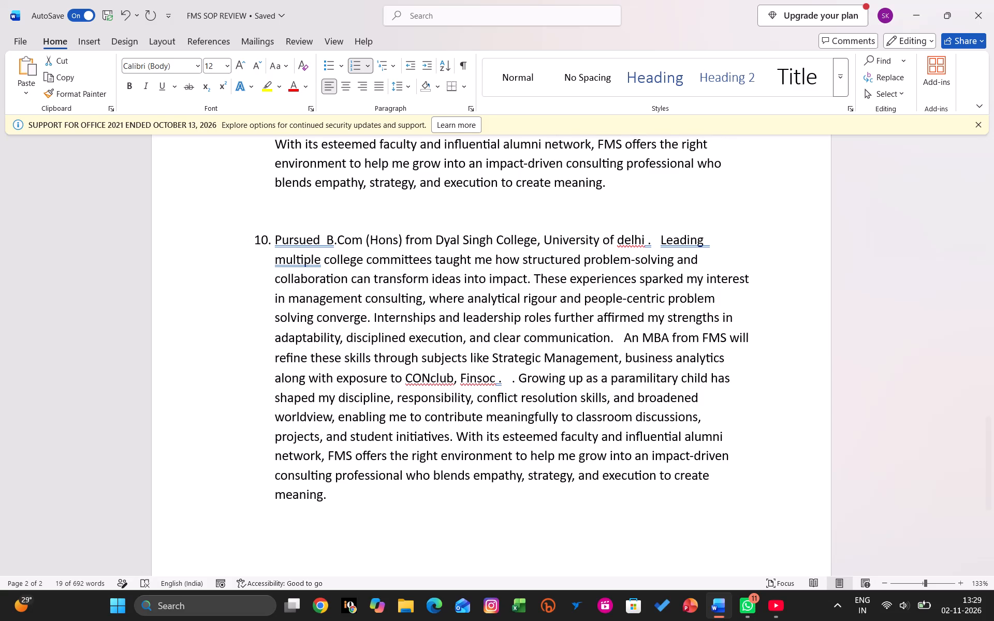
Reword the start of item 10's second sentence from "Leading" to "I have Lead".
{"action": "left_click", "coordinate": [656, 240]}
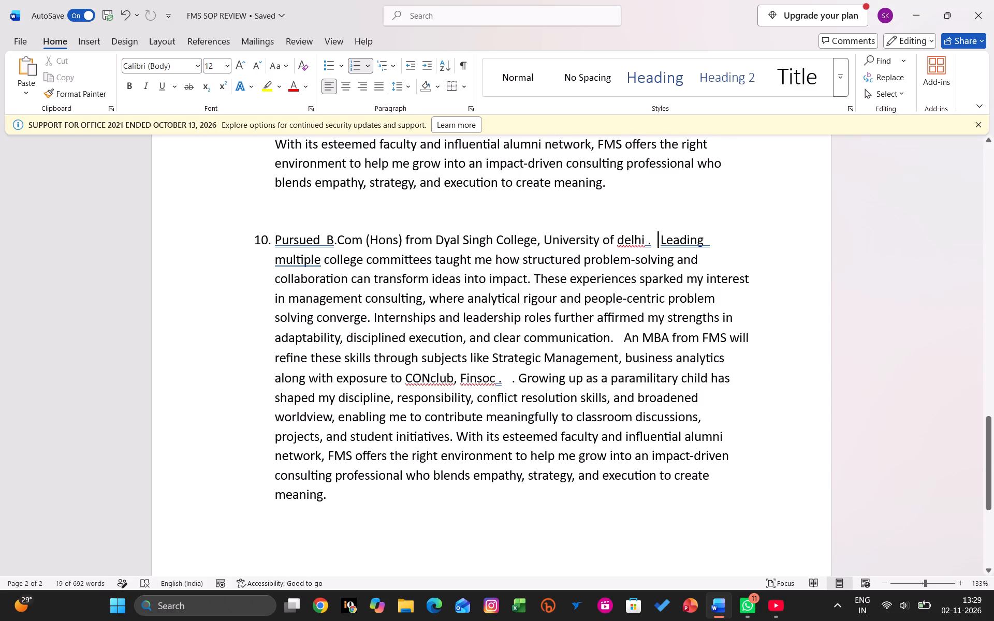
{"action": "type", "text": "i hva"}
{"action": "key", "text": "BackSpace"}
{"action": "key", "text": "BackSpace"}
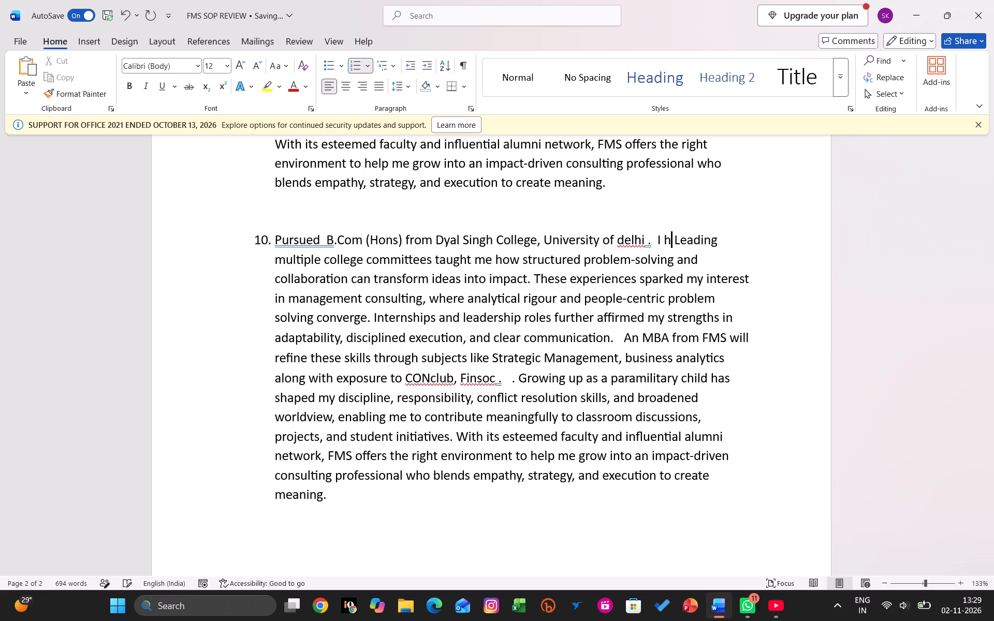
{"action": "type", "text": "ave"}
{"action": "key", "text": "space"}
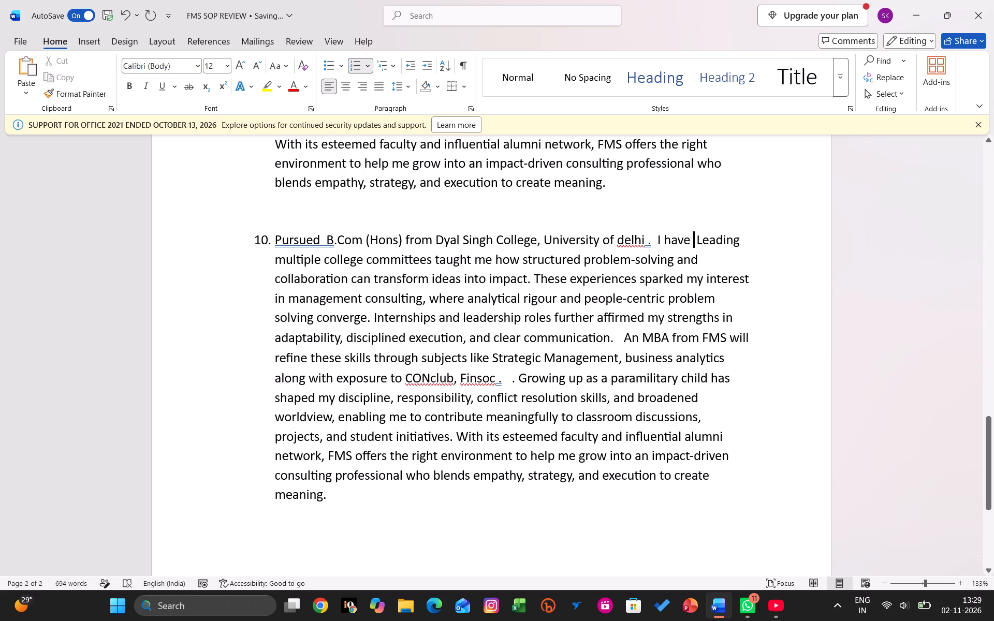
{"action": "left_click", "coordinate": [742, 245]}
{"action": "key", "text": "BackSpace"}
{"action": "key", "text": "BackSpace"}
{"action": "key", "text": "BackSpace"}
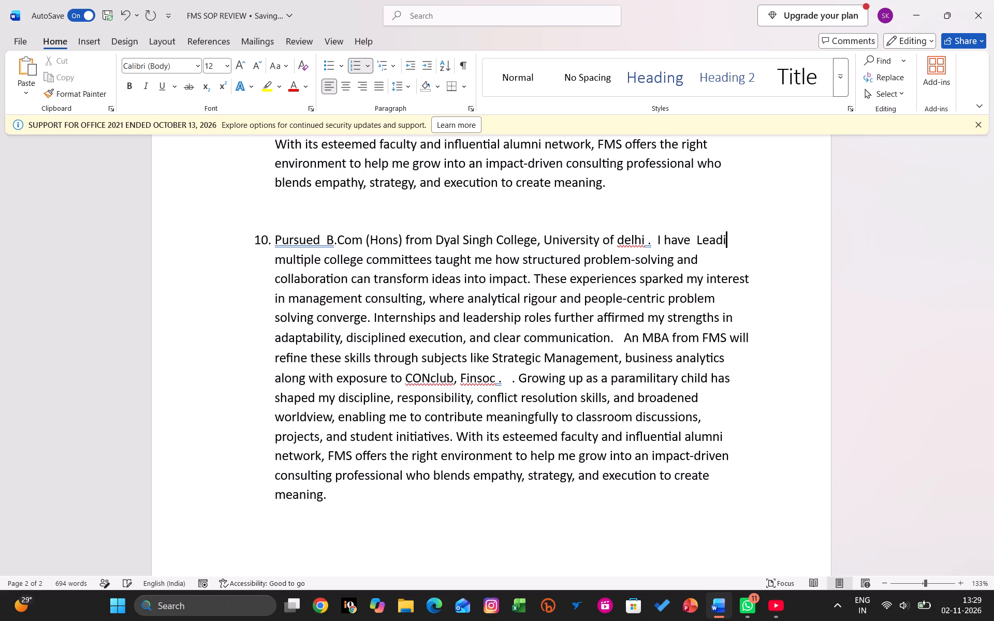
{"action": "key", "text": "BackSpace"}
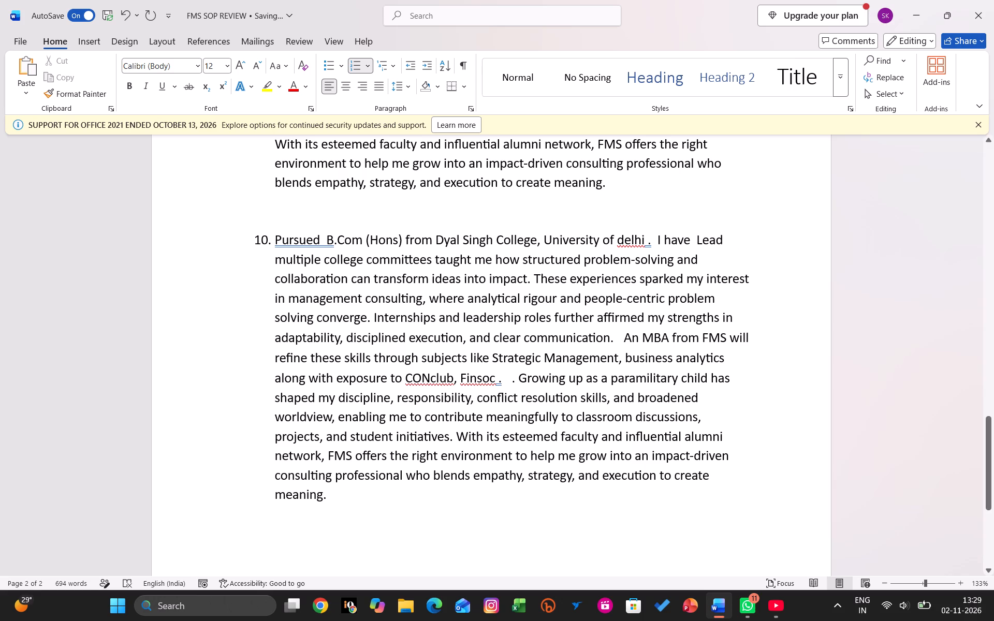
{"action": "key", "text": "space"}
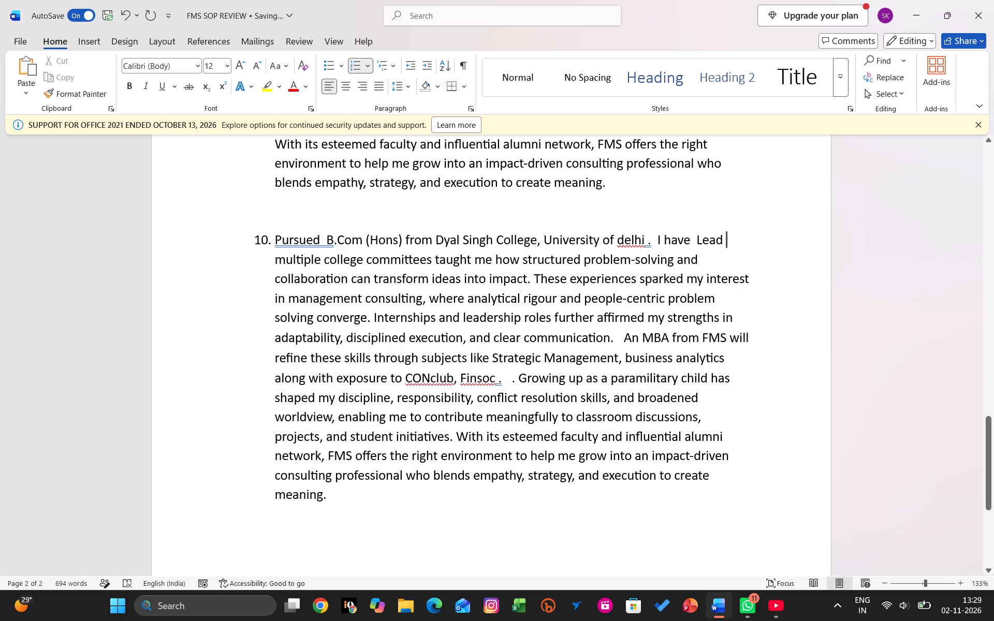
Insert "which" between "committees" and "taught me" in item 10.
{"action": "left_click", "coordinate": [431, 260]}
{"action": "key", "text": "space"}
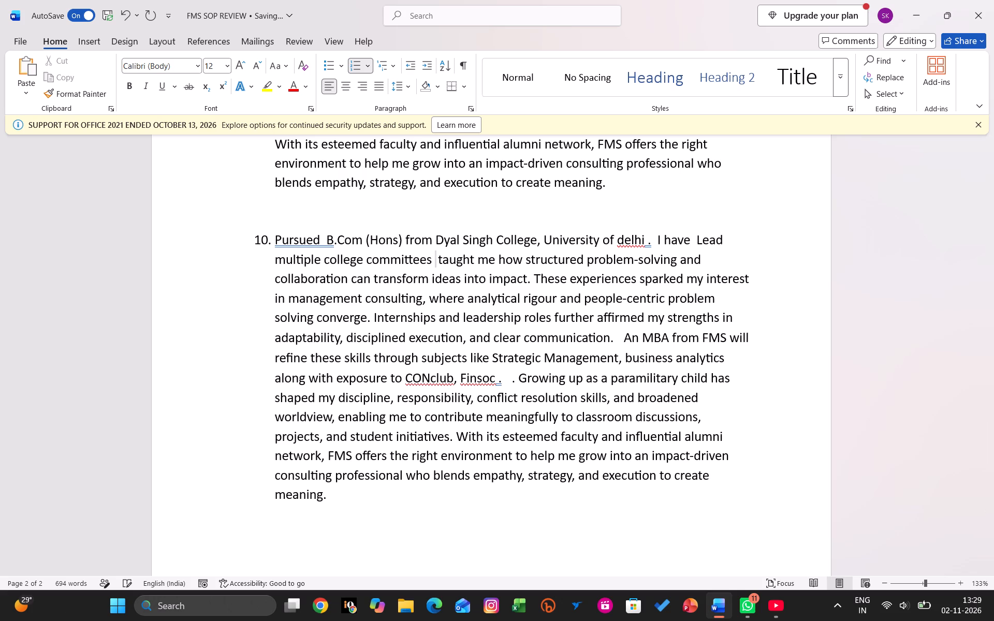
{"action": "type", "text": "which"}
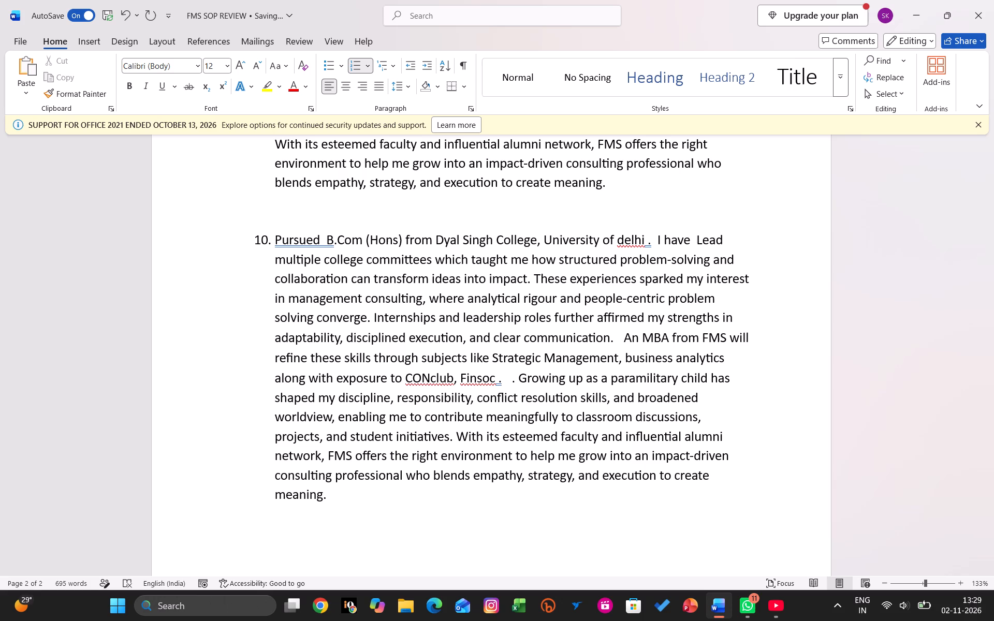
Replace "which" with "that" between "committees" and "taught me" in item 10.
{"action": "key", "text": "BackSpace"}
{"action": "key", "text": "BackSpace"}
{"action": "key", "text": "BackSpace"}
{"action": "key", "text": "BackSpace"}
{"action": "key", "text": "BackSpace"}
{"action": "type", "text": "that"}
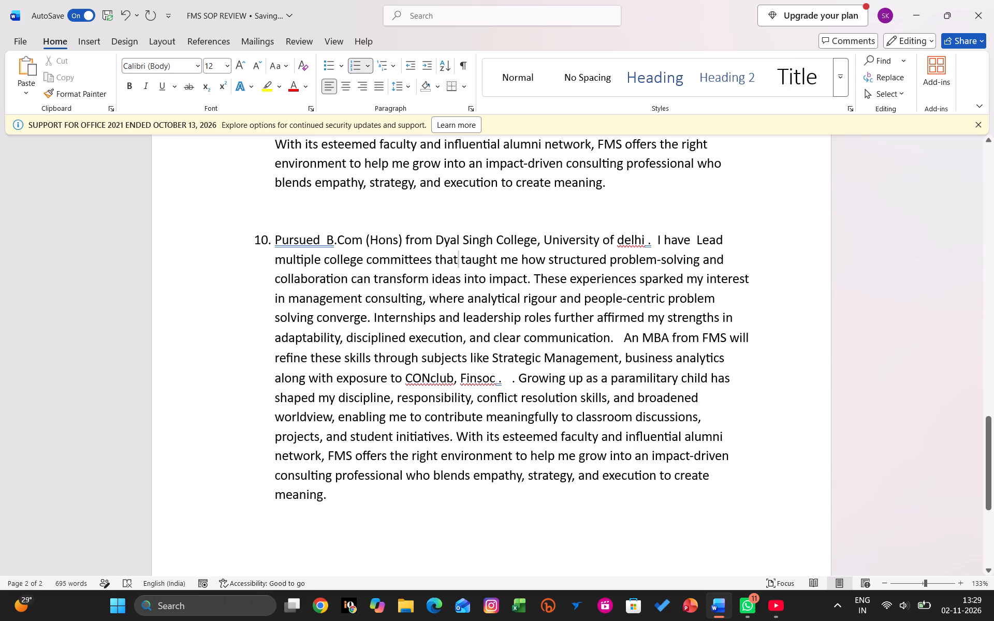
Paste the copied "Consulting excites me" sentence before "These experiences sparked" in item 10.
{"action": "left_click", "coordinate": [537, 287]}
{"action": "key", "text": "ctrl+v"}
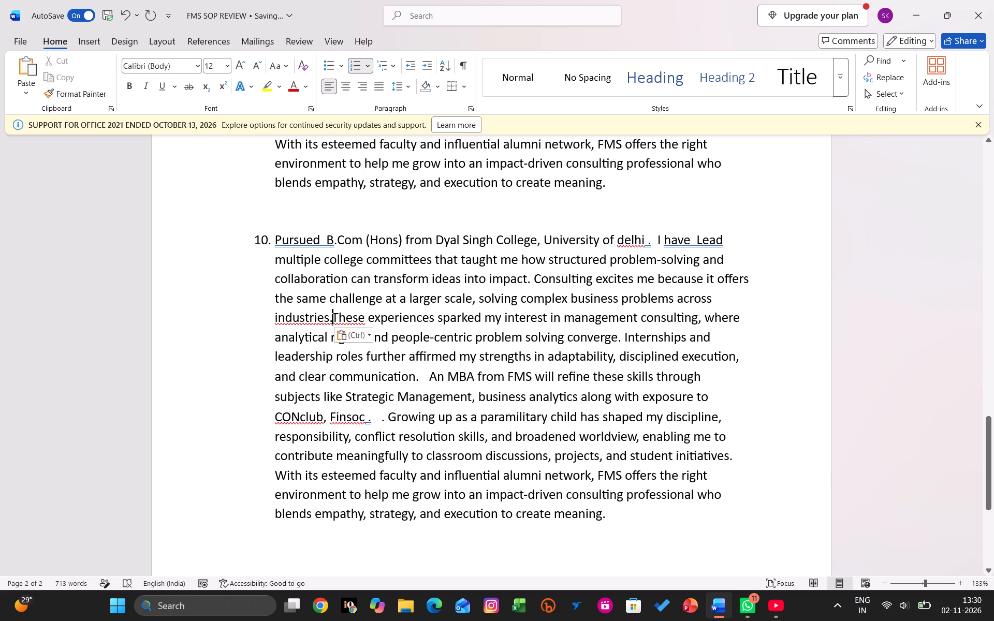
Delete the sentence from "These experiences sparked" to "converge." in item 10, leaving a period and space after "industries".
{"action": "left_click_drag", "start_coordinate": [332, 318], "coordinate": [525, 324]}
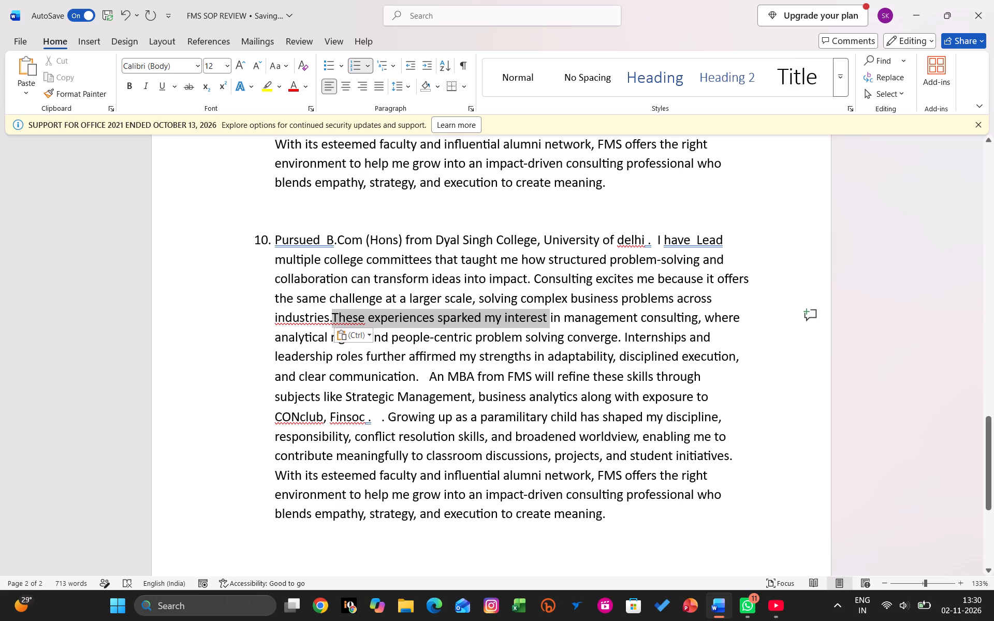
{"action": "left_click_drag", "start_coordinate": [525, 324], "coordinate": [750, 320]}
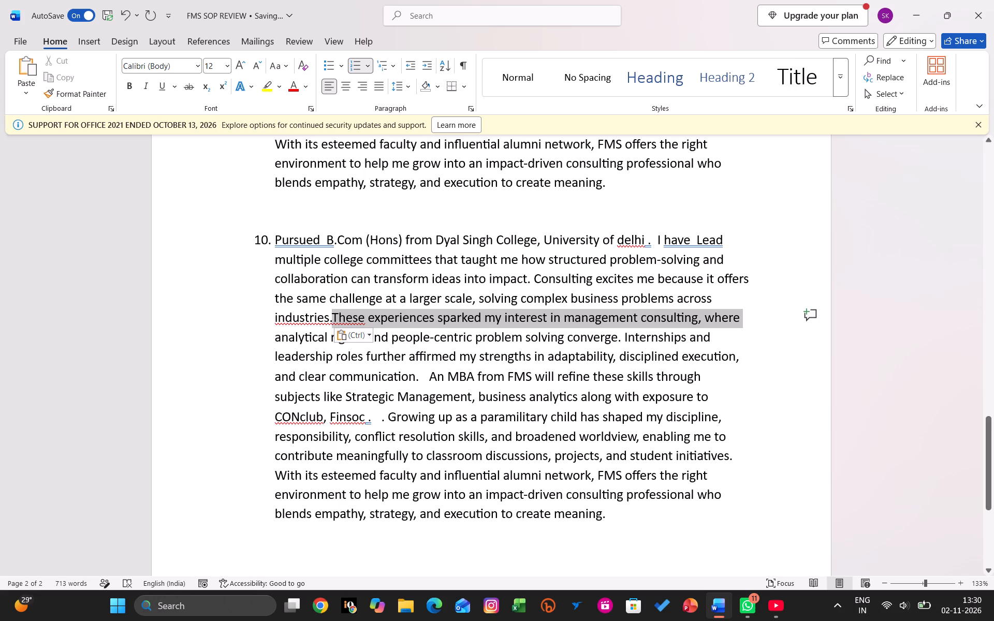
{"action": "left_click_drag", "start_coordinate": [750, 320], "coordinate": [703, 320]}
{"action": "key", "text": "BackSpace"}
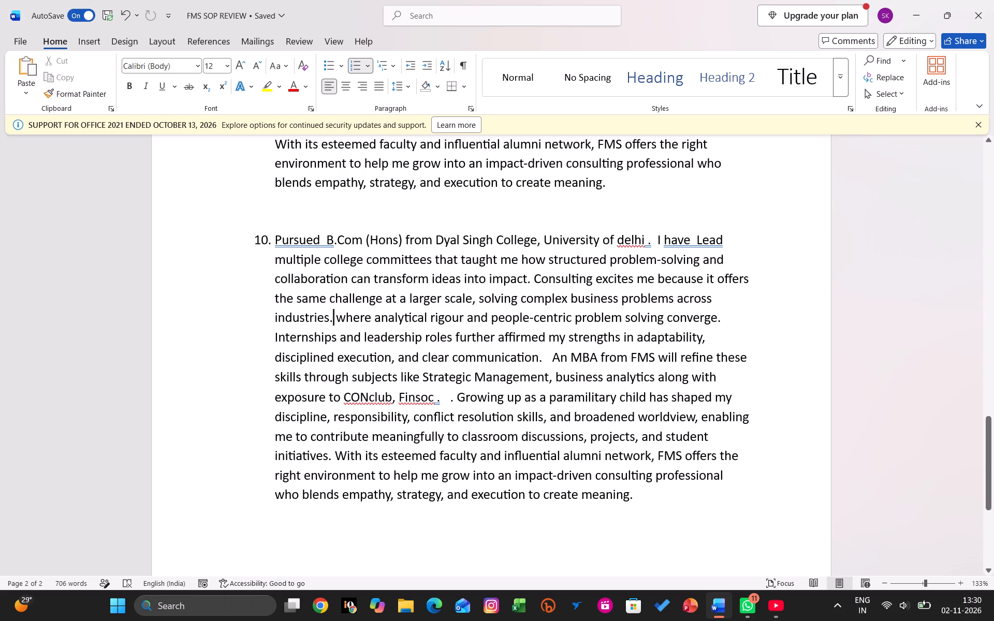
{"action": "left_click_drag", "start_coordinate": [330, 317], "coordinate": [646, 326]}
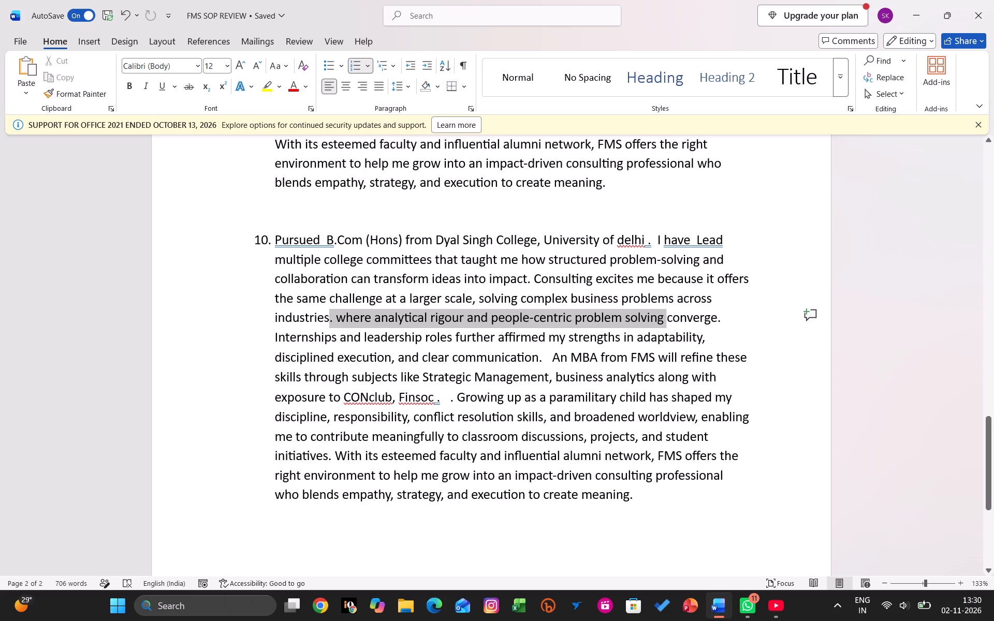
{"action": "left_click_drag", "start_coordinate": [646, 326], "coordinate": [725, 315]}
{"action": "key", "text": "BackSpace"}
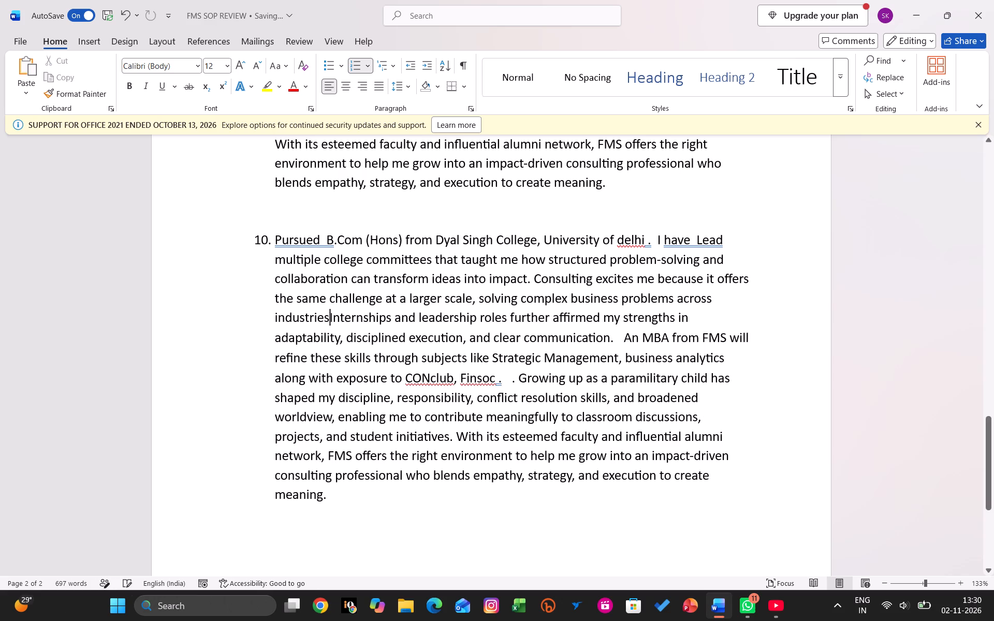
{"action": "type", "text": "."}
{"action": "key", "text": "space"}
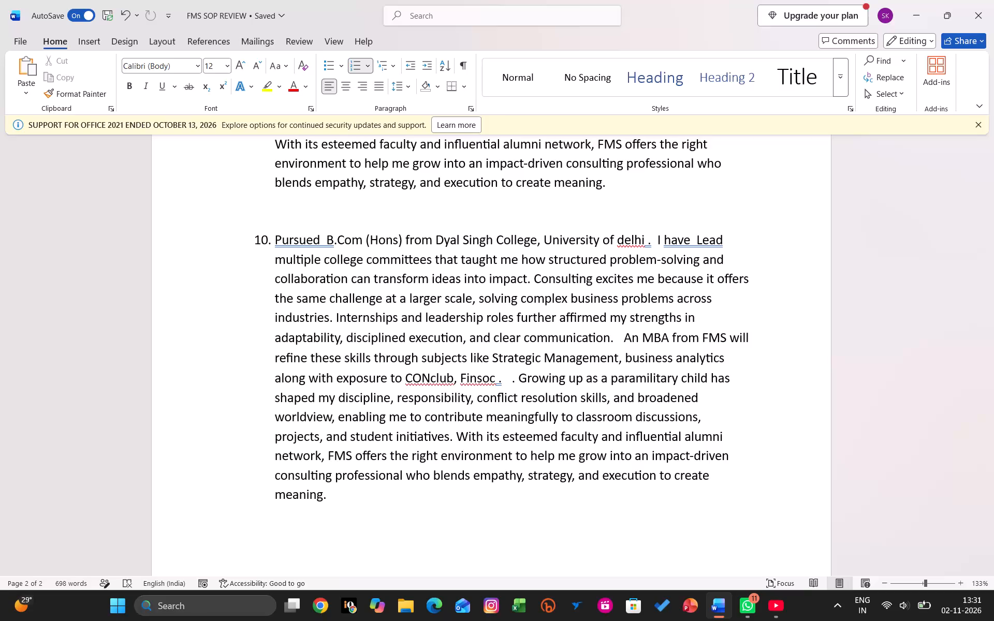
Copy the sentence from "FMS's emphasis on analytical thinking" to "excel in consulting" in item 6, without its period.
{"action": "scroll", "coordinate": [457, 379], "scroll_direction": "up", "scroll_amount": 3}
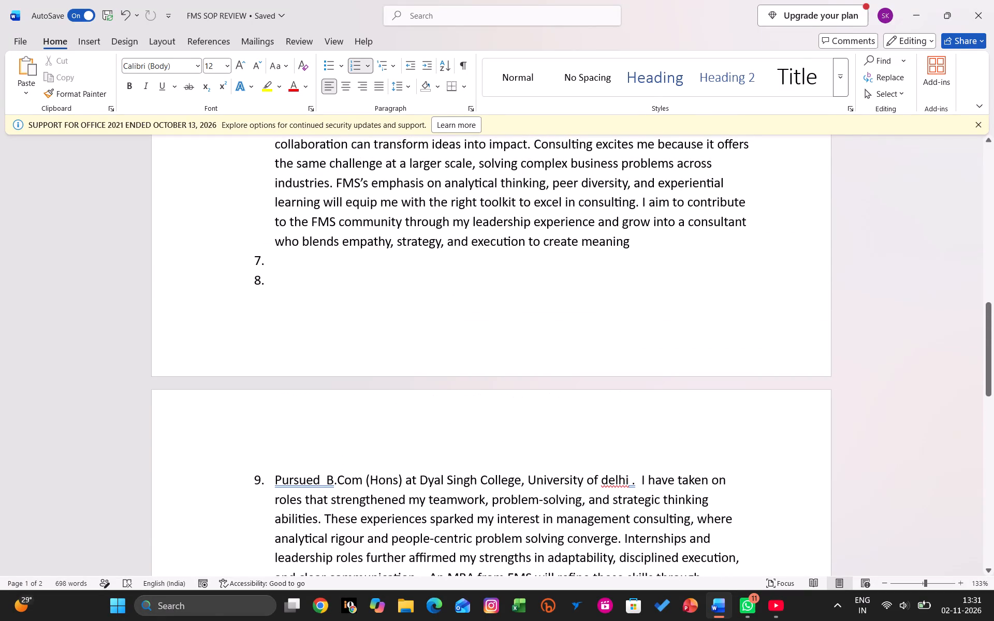
{"action": "scroll", "coordinate": [457, 379], "scroll_direction": "down", "scroll_amount": 1}
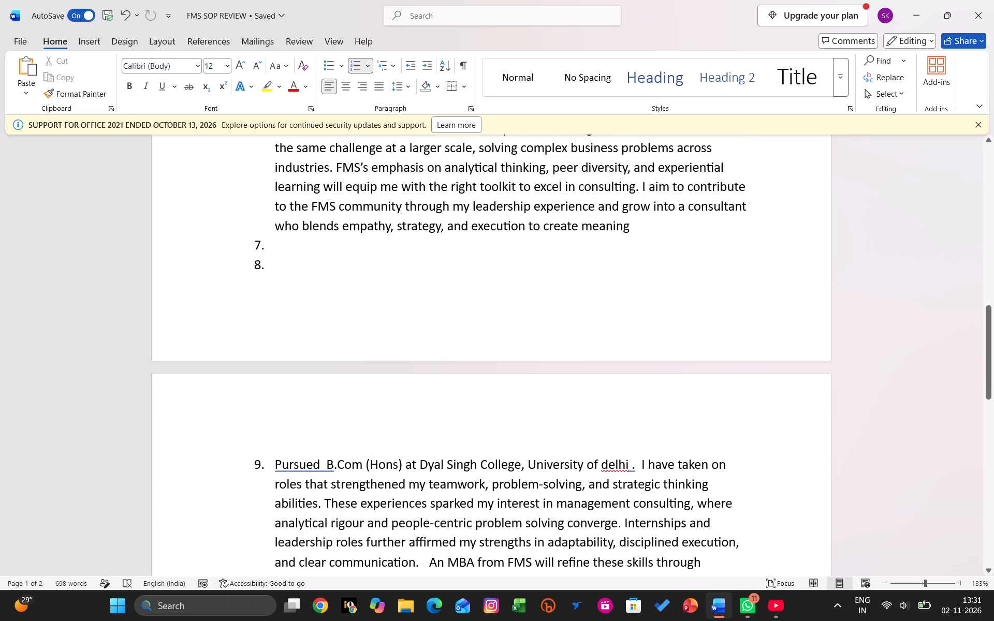
{"action": "left_click_drag", "start_coordinate": [334, 168], "coordinate": [631, 185]}
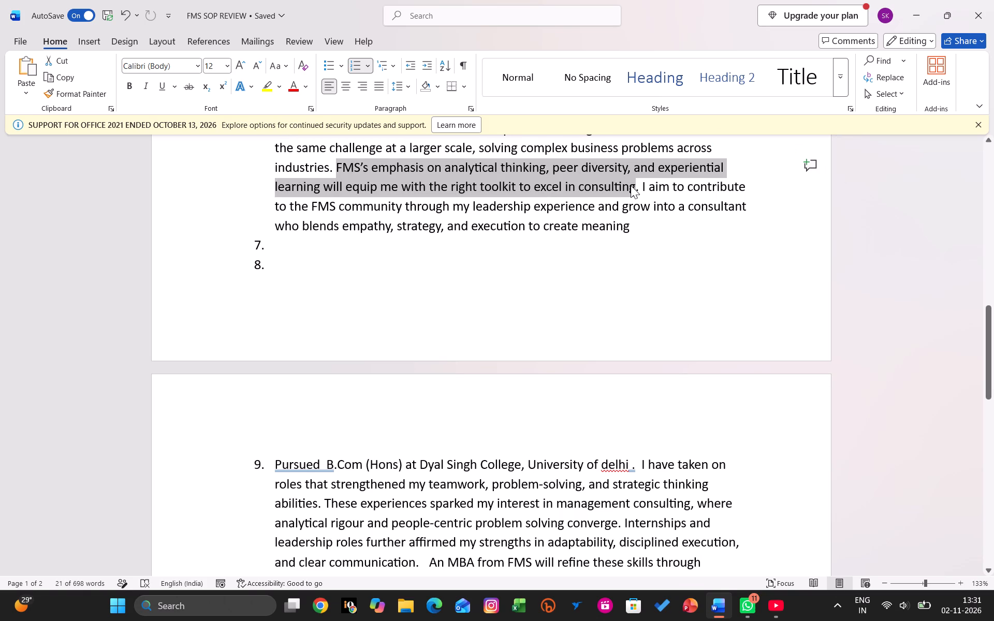
{"action": "key", "text": "ctrl+c"}
Replace item 10's sentence from "An MBA from FMS" through "CONclub, Finsoc" and its stray periods with the copied "FMS's emphasis" sentence.
{"action": "scroll", "coordinate": [631, 185], "scroll_direction": "down", "scroll_amount": 1}
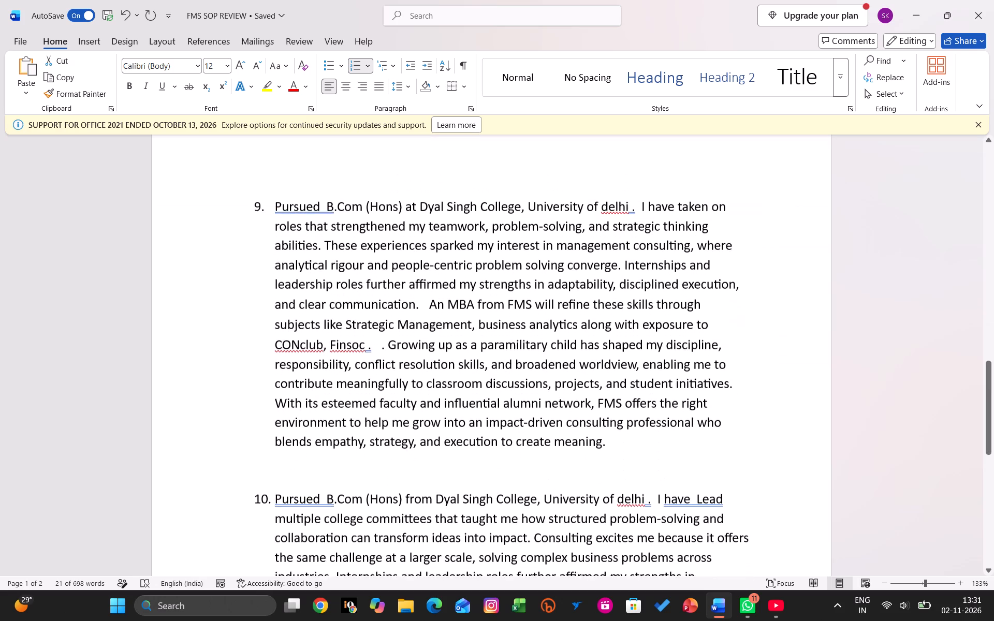
{"action": "scroll", "coordinate": [631, 185], "scroll_direction": "down", "scroll_amount": 2}
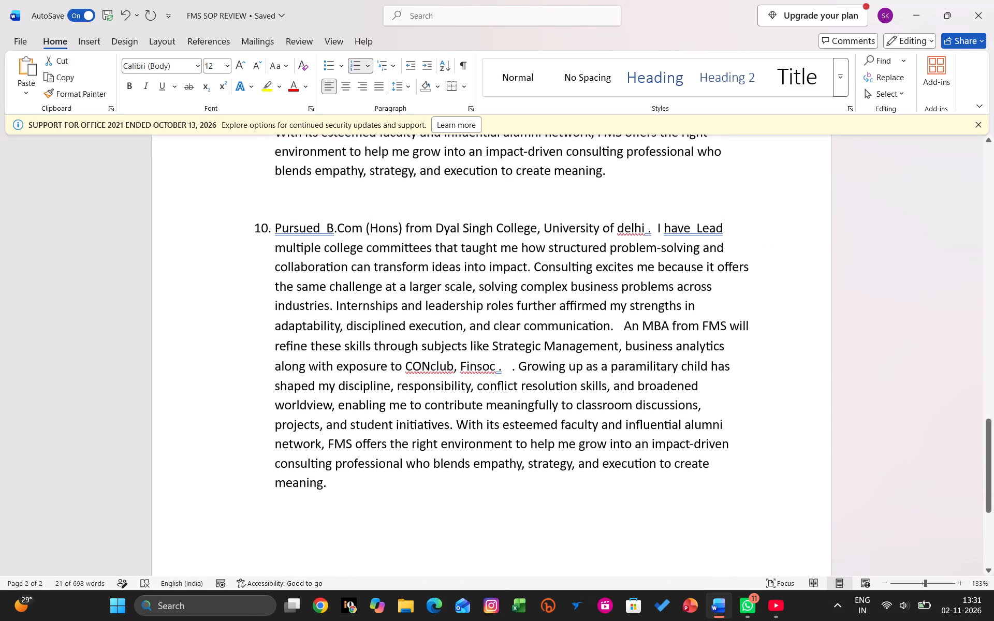
{"action": "left_click_drag", "start_coordinate": [510, 368], "coordinate": [431, 357]}
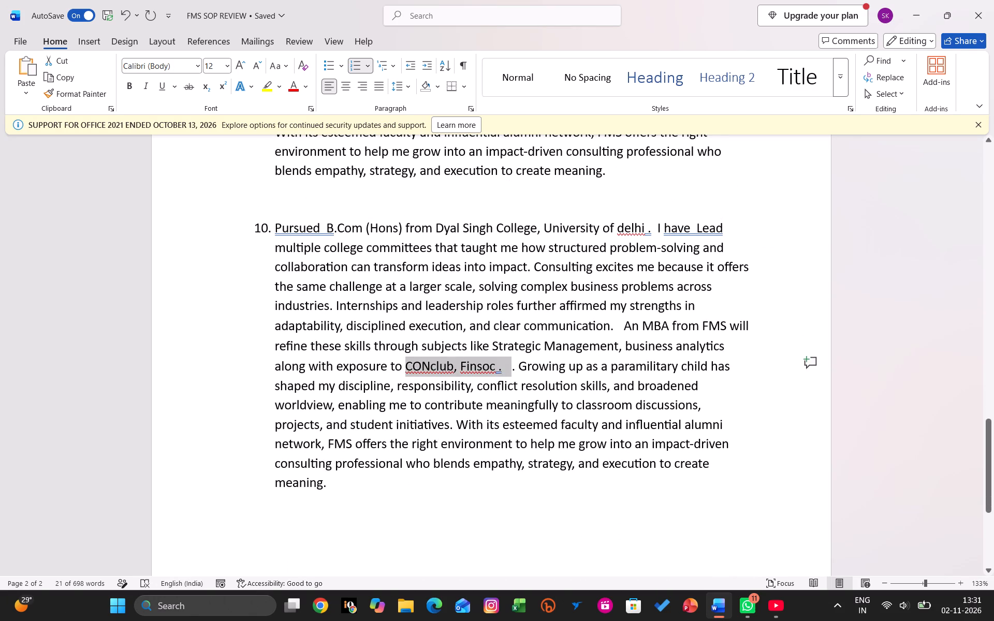
{"action": "left_click_drag", "start_coordinate": [431, 357], "coordinate": [376, 343]}
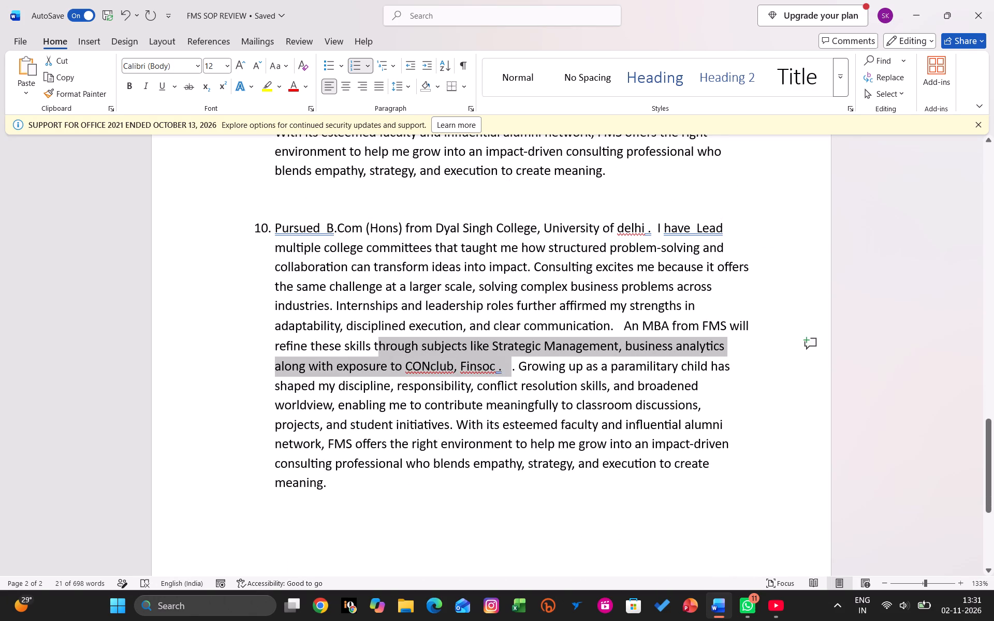
{"action": "left_click_drag", "start_coordinate": [376, 343], "coordinate": [288, 344]}
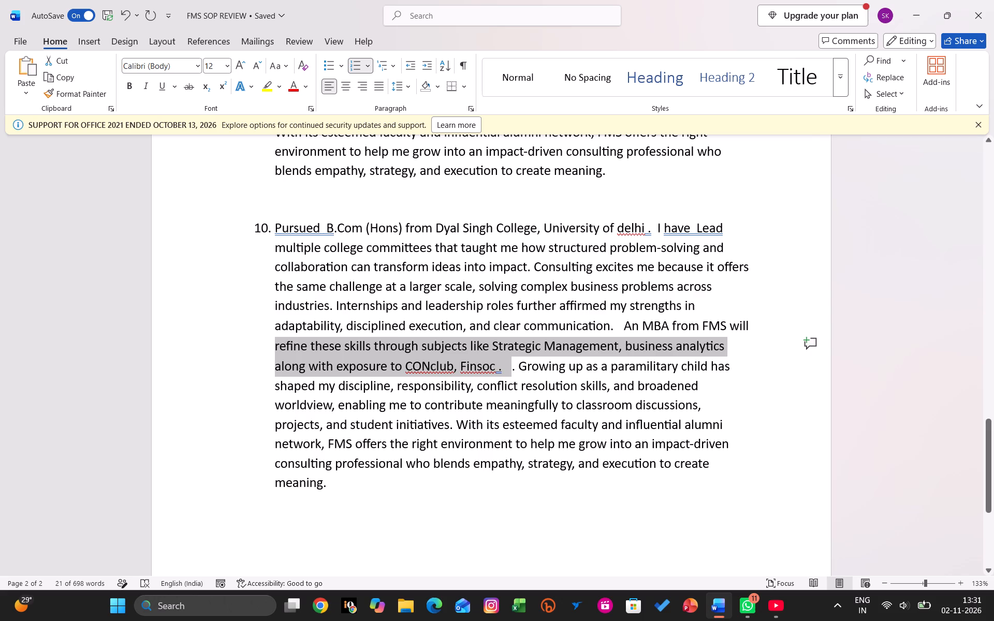
{"action": "left_click_drag", "start_coordinate": [288, 344], "coordinate": [627, 329]}
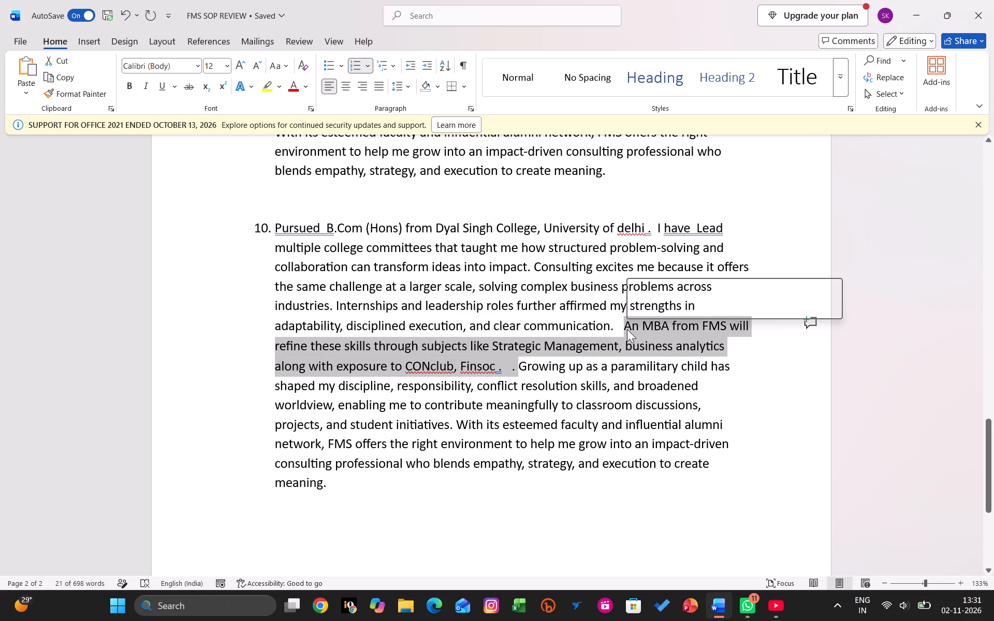
{"action": "key", "text": "BackSpace"}
{"action": "key", "text": "ctrl+v"}
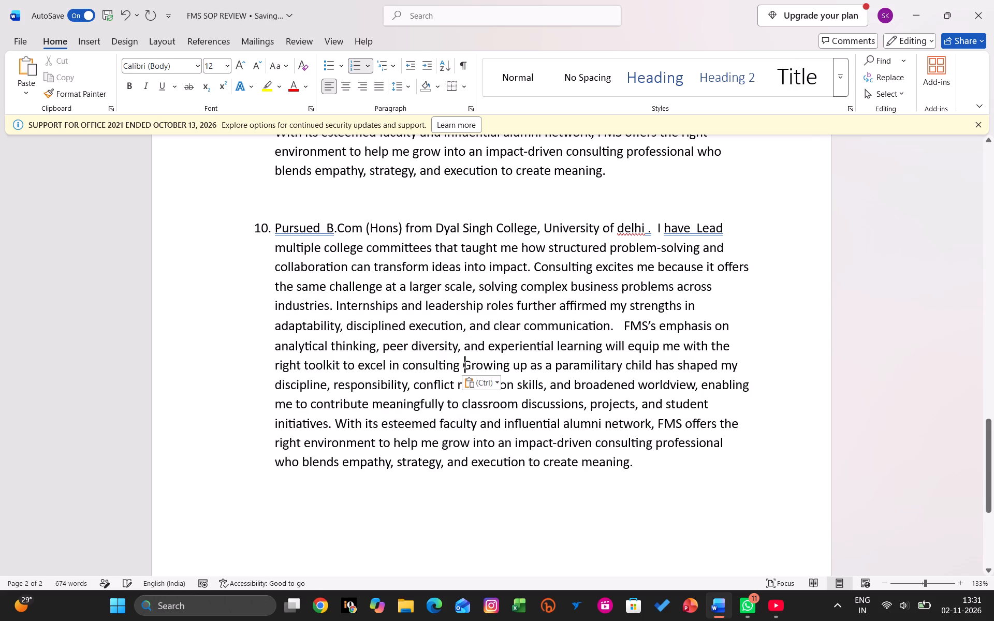
Remove the extra space between "clear communication." and "FMS's emphasis" in item 10.
{"action": "left_click", "coordinate": [621, 328]}
{"action": "key", "text": "BackSpace"}
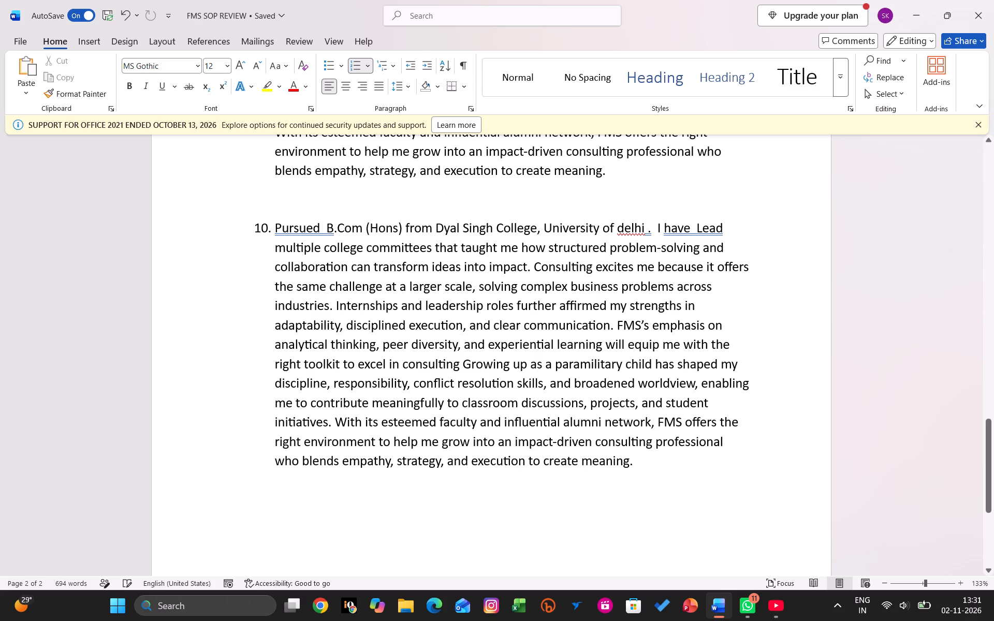
Add a period after "excel in consulting" in item 10, before "Growing up as a paramilitary child".
{"action": "left_click", "coordinate": [461, 362]}
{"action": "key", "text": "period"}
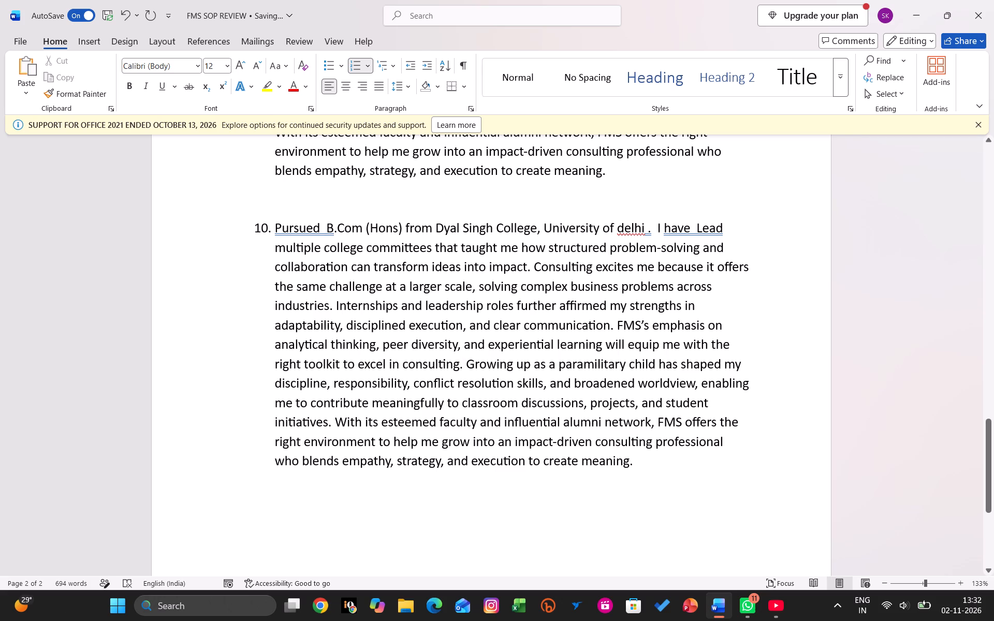
{"action": "left_click", "coordinate": [423, 375]}
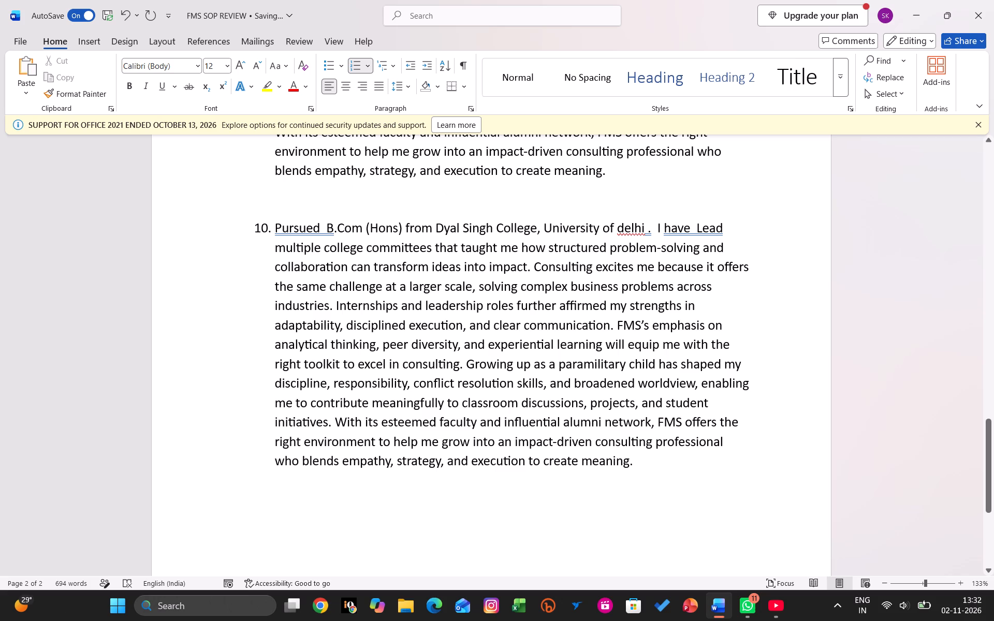
Remove the list number and indent from item 10 and insert a blank line above its paragraph.
{"action": "left_click", "coordinate": [272, 229]}
{"action": "key", "text": "BackSpace"}
{"action": "key", "text": "BackSpace"}
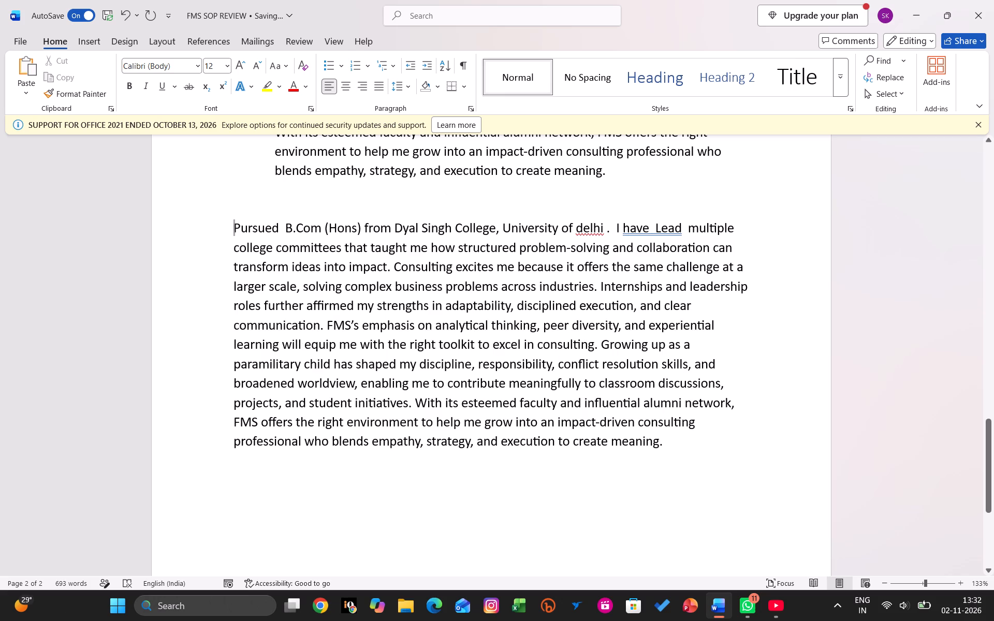
{"action": "key", "text": "Return"}
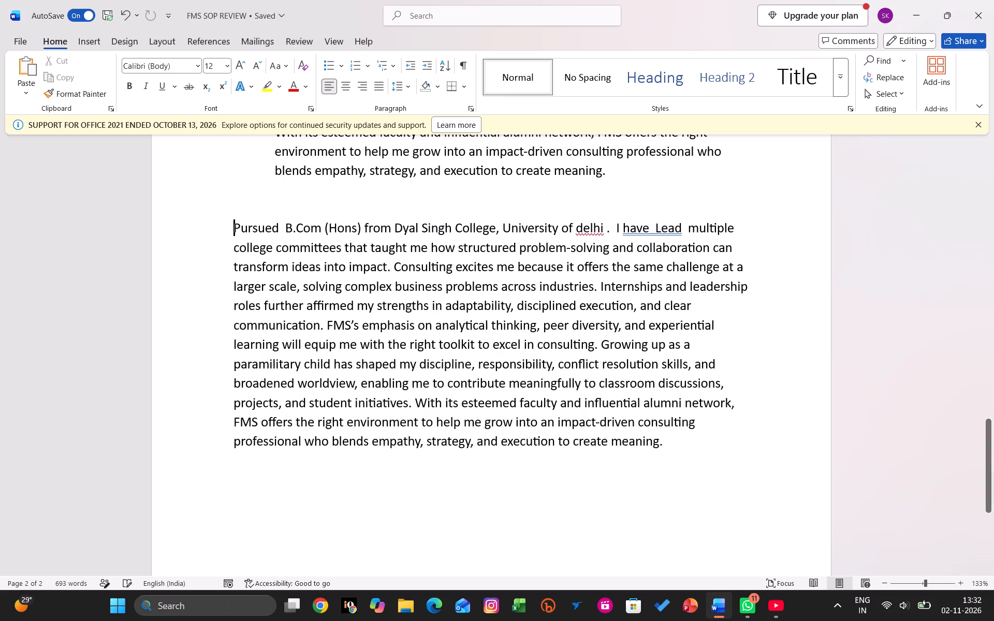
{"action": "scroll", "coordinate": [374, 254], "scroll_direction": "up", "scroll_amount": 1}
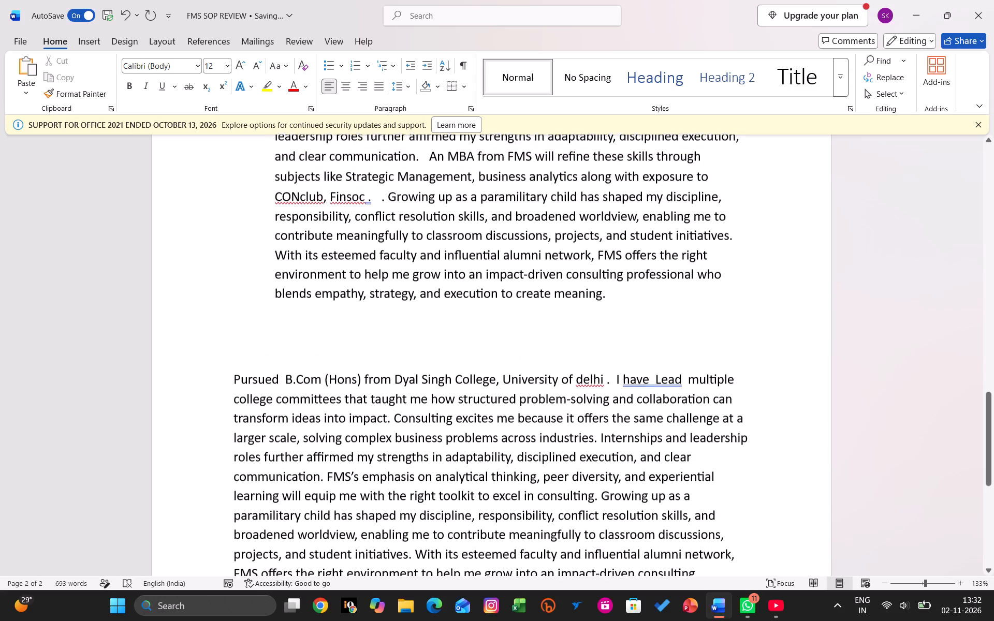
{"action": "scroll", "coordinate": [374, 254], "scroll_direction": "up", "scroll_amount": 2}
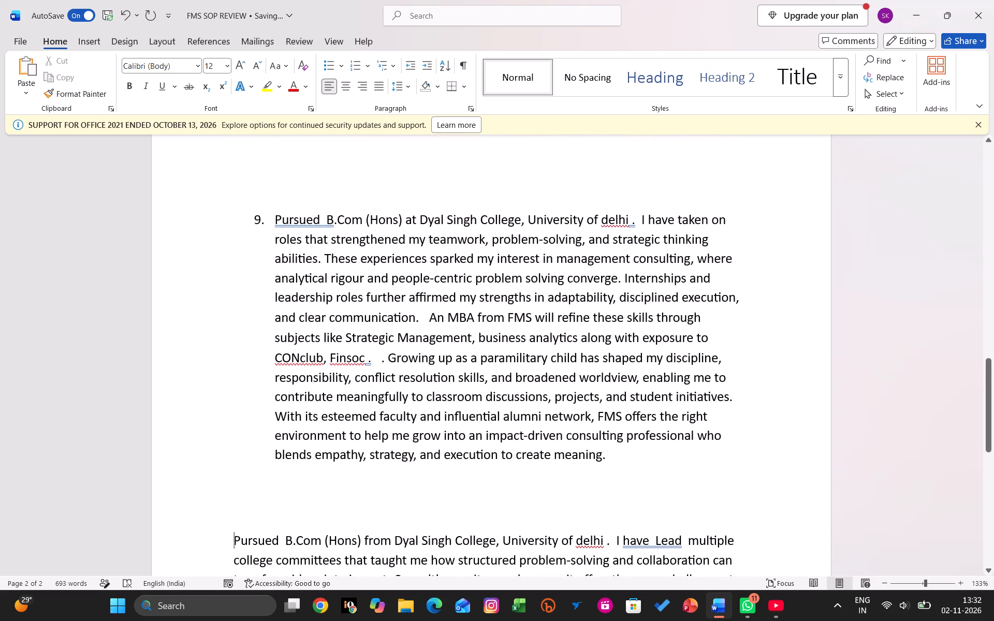
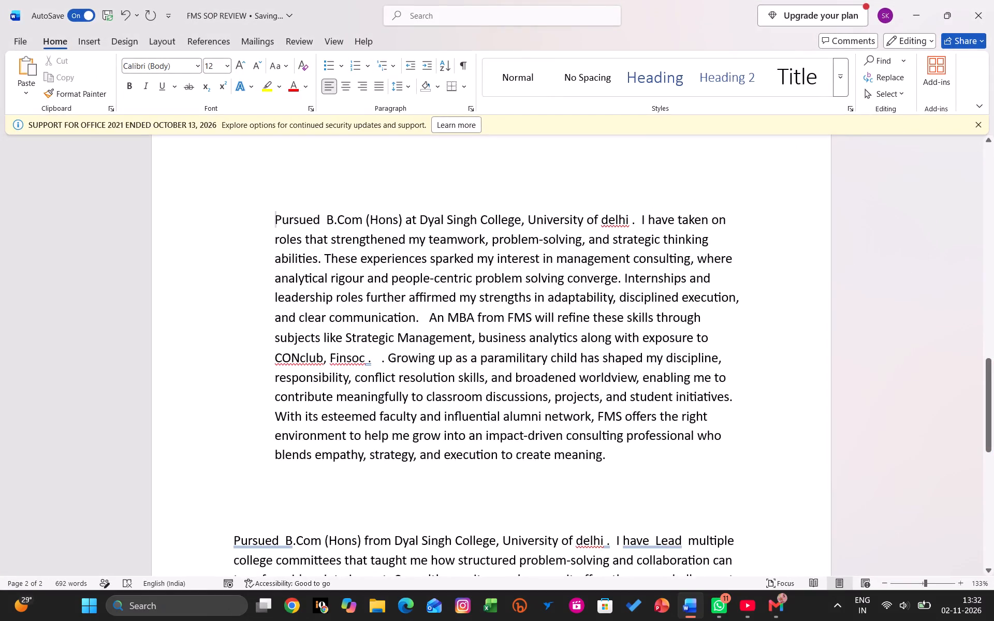
Add "OR" on its own line, two blank lines below the paragraph ending "execution to create meaning.", to separate the two statement versions.
{"action": "left_click", "coordinate": [528, 514]}
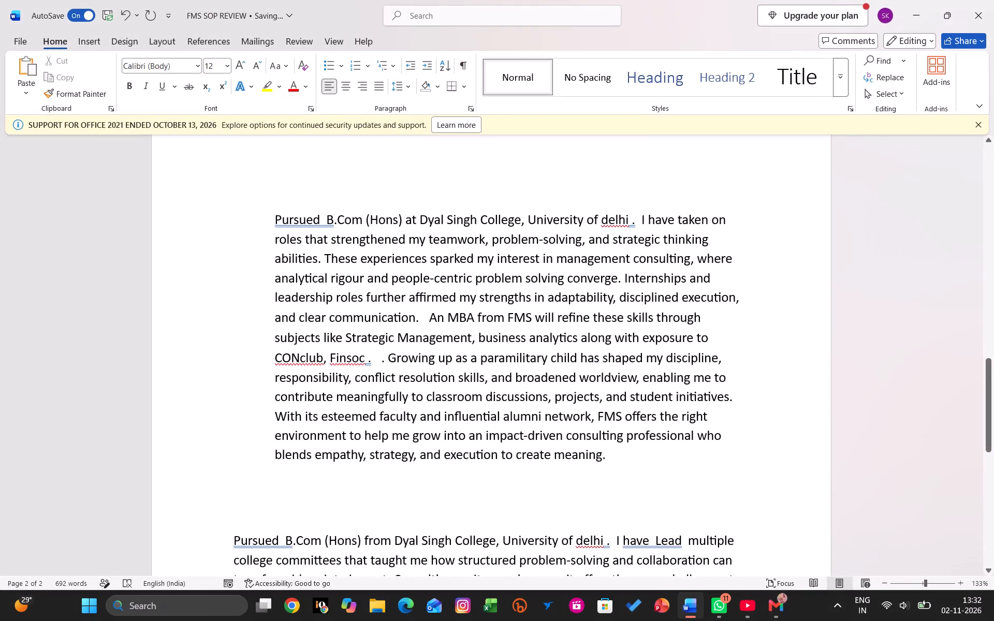
{"action": "left_click", "coordinate": [612, 480]}
{"action": "left_click", "coordinate": [618, 465]}
{"action": "key", "text": "Return"}
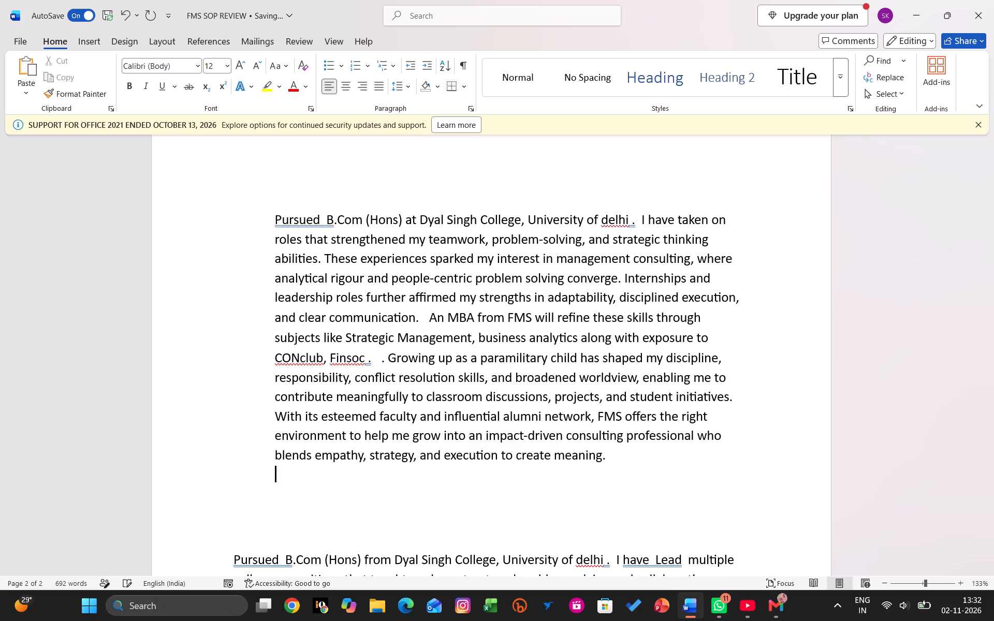
{"action": "key", "text": "Return"}
{"action": "key", "text": "Return"}
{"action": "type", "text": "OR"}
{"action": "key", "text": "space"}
{"action": "scroll", "coordinate": [577, 485], "scroll_direction": "down", "scroll_amount": 1}
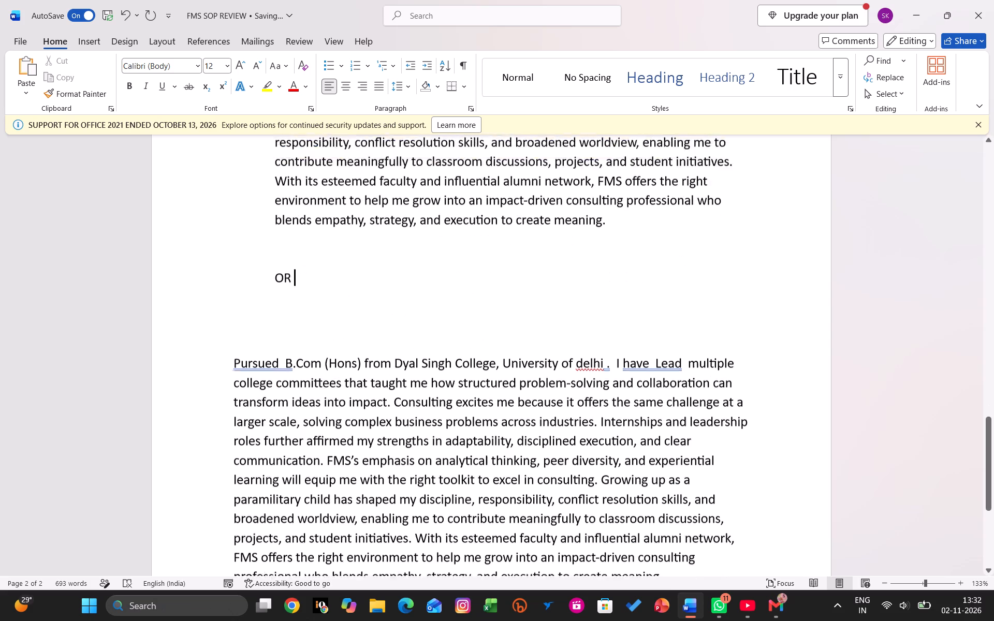
Remove the surplus blank line between "OR" and the second "Pursued B.Com (Hons)" paragraph, leaving a single empty line.
{"action": "left_click", "coordinate": [227, 323]}
{"action": "key", "text": "BackSpace"}
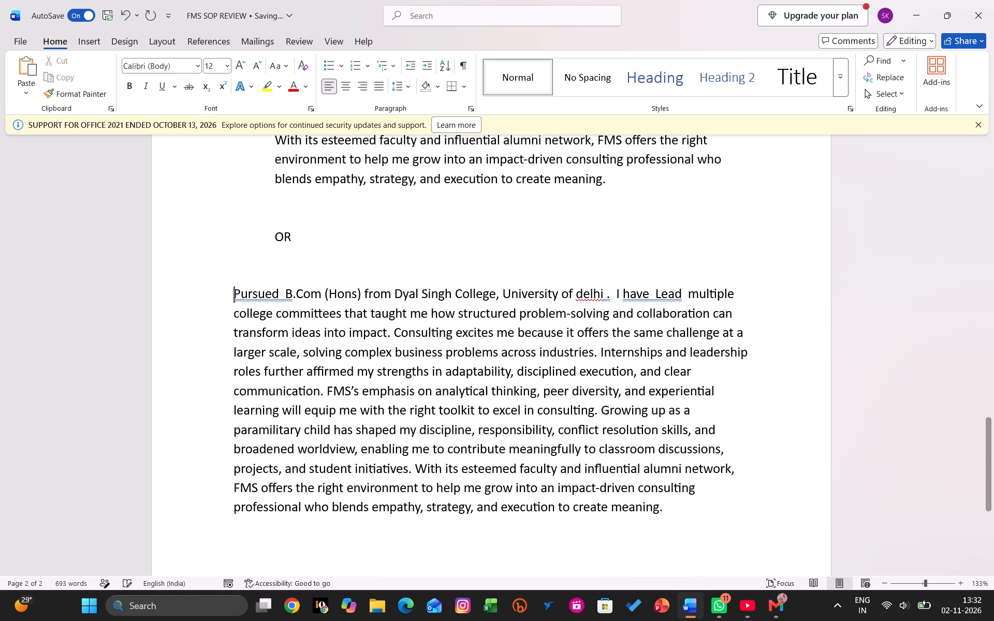
{"action": "key", "text": "BackSpace"}
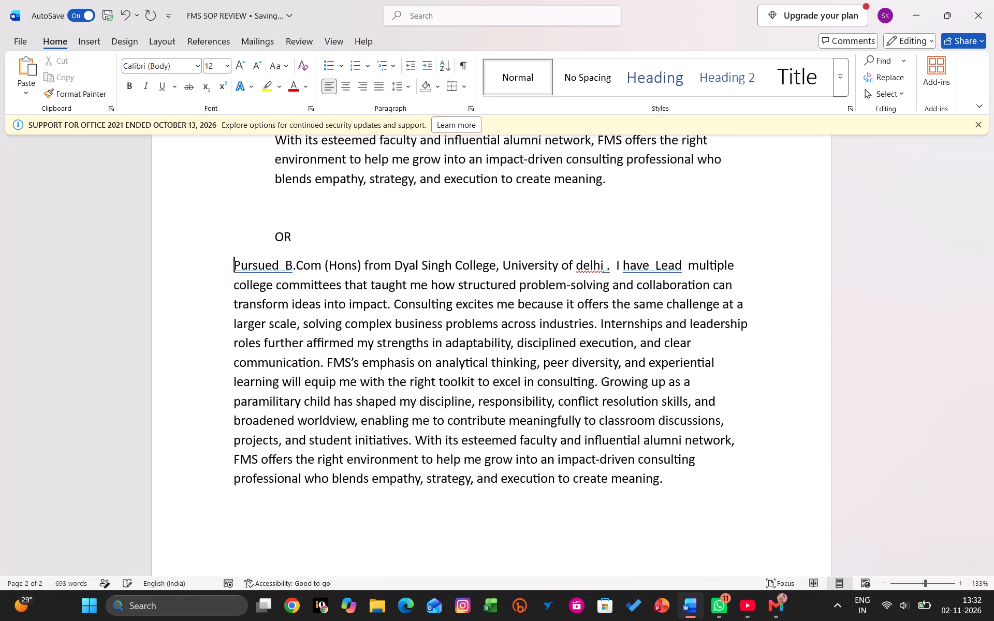
{"action": "key", "text": "Return"}
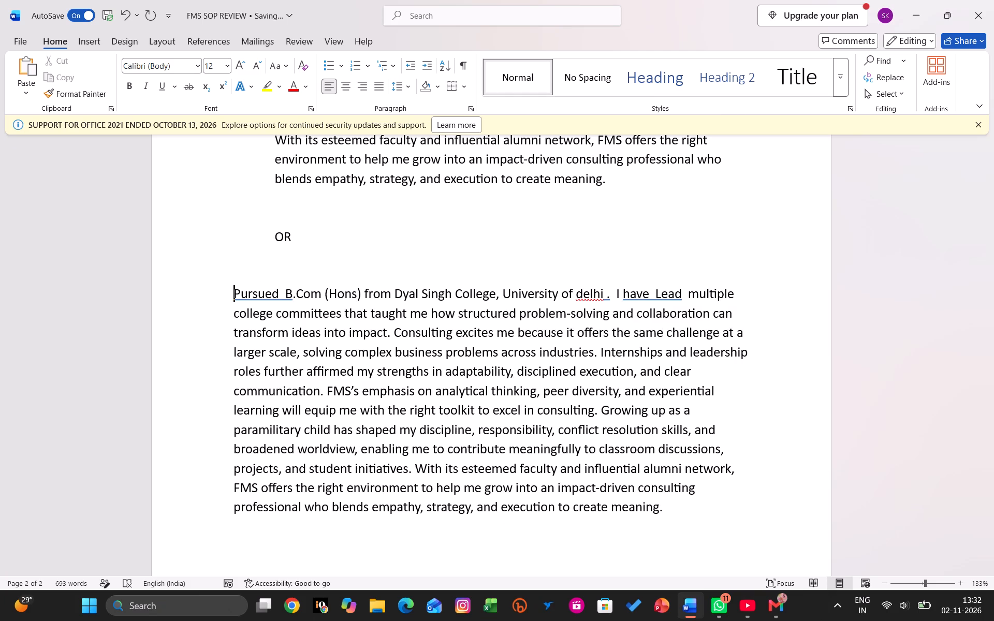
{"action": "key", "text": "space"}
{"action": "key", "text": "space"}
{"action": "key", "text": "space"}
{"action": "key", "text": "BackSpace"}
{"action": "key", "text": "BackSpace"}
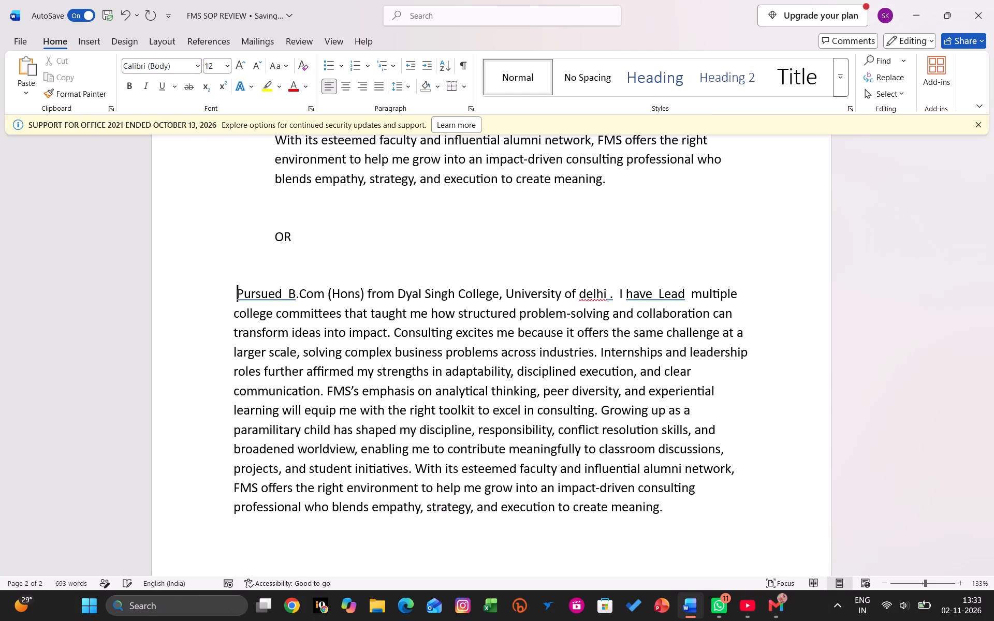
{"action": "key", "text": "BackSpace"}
Center-align the paragraph below "OR", from "Pursued B.Com (Hons) from Dyal Singh College" to "create meaning.".
{"action": "left_click_drag", "start_coordinate": [233, 282], "coordinate": [675, 513]}
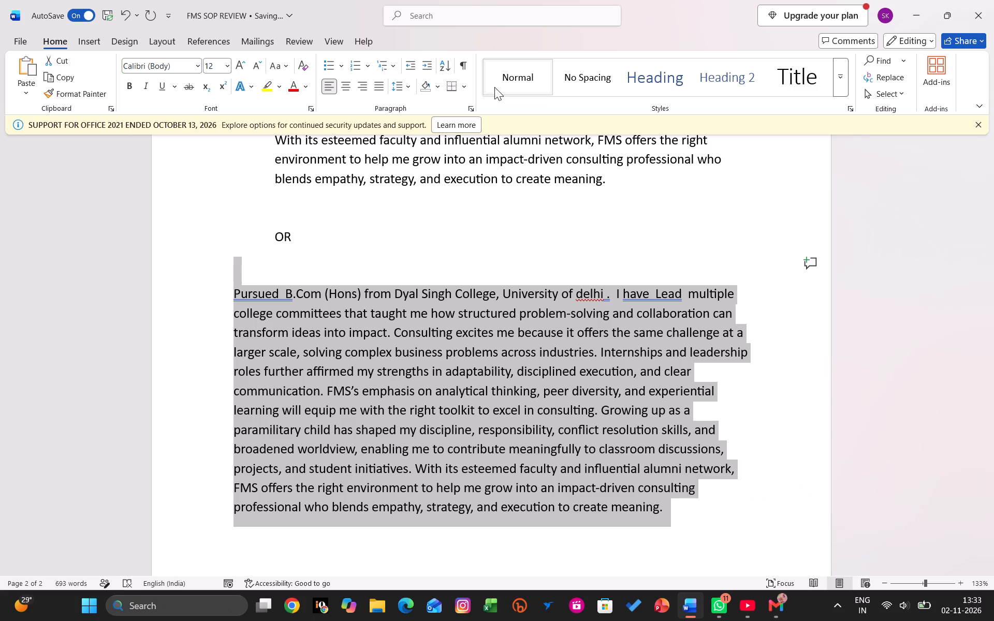
{"action": "left_click", "coordinate": [345, 82]}
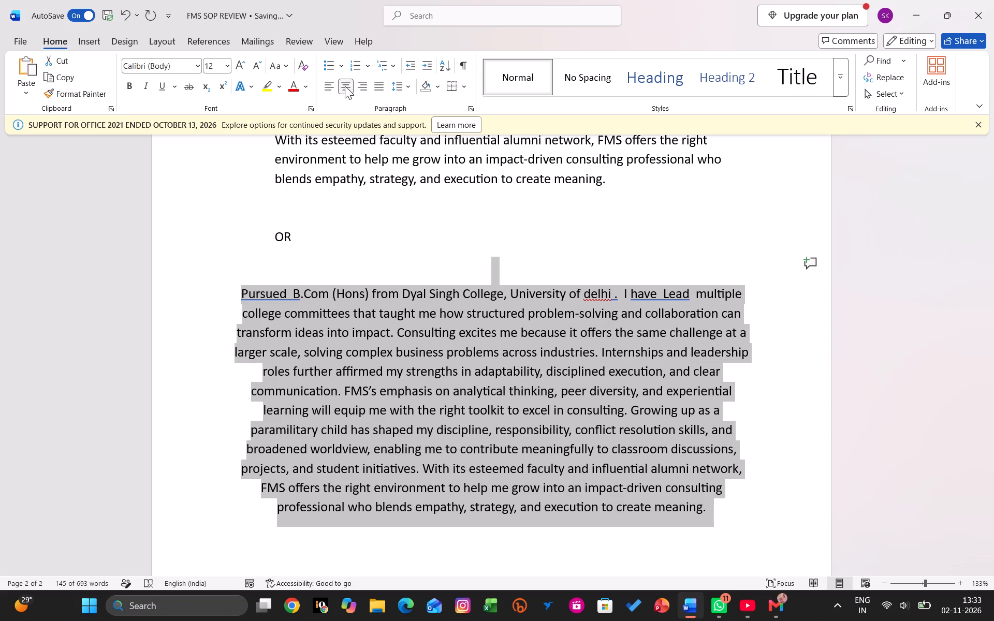
{"action": "left_click", "coordinate": [379, 264]}
Make the "OR" separator between the two statement versions bold and set its font size to 16.
{"action": "scroll", "coordinate": [379, 264], "scroll_direction": "up", "scroll_amount": 1}
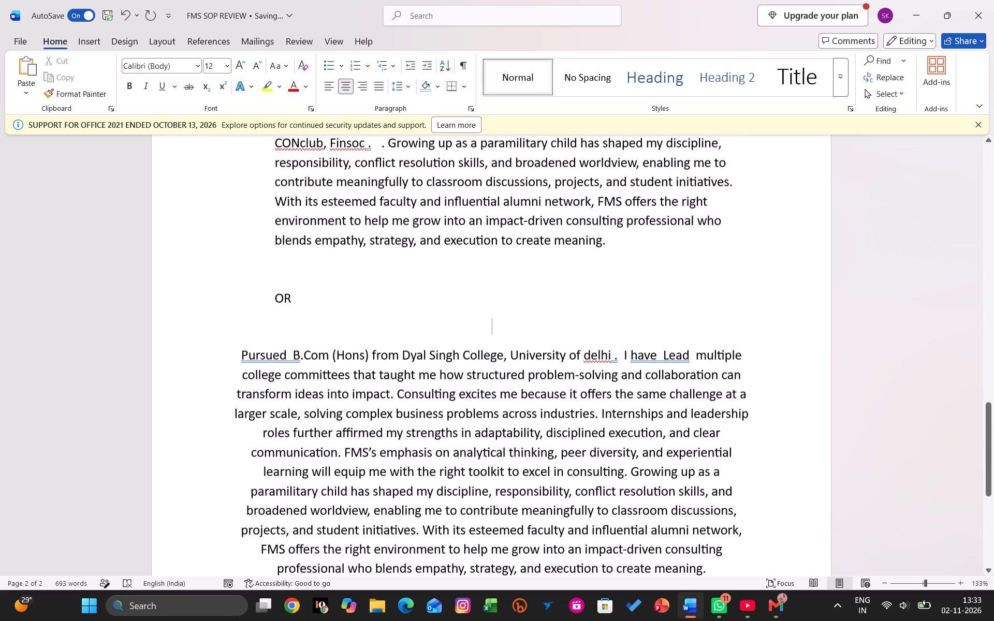
{"action": "left_click", "coordinate": [281, 301]}
{"action": "left_click_drag", "start_coordinate": [272, 303], "coordinate": [300, 312]}
{"action": "left_click", "coordinate": [311, 293]}
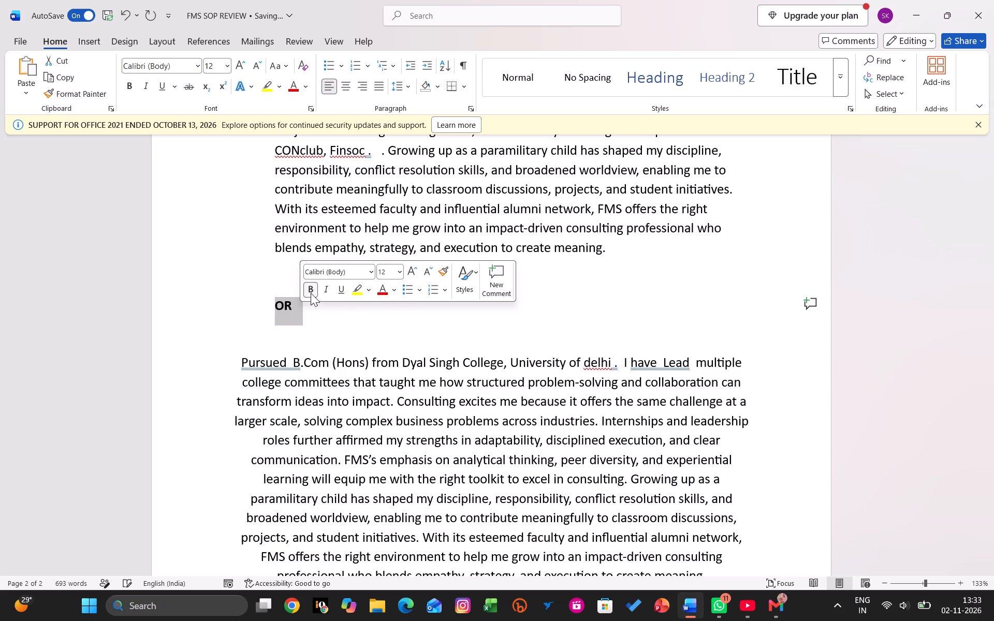
{"action": "left_click", "coordinate": [398, 270]}
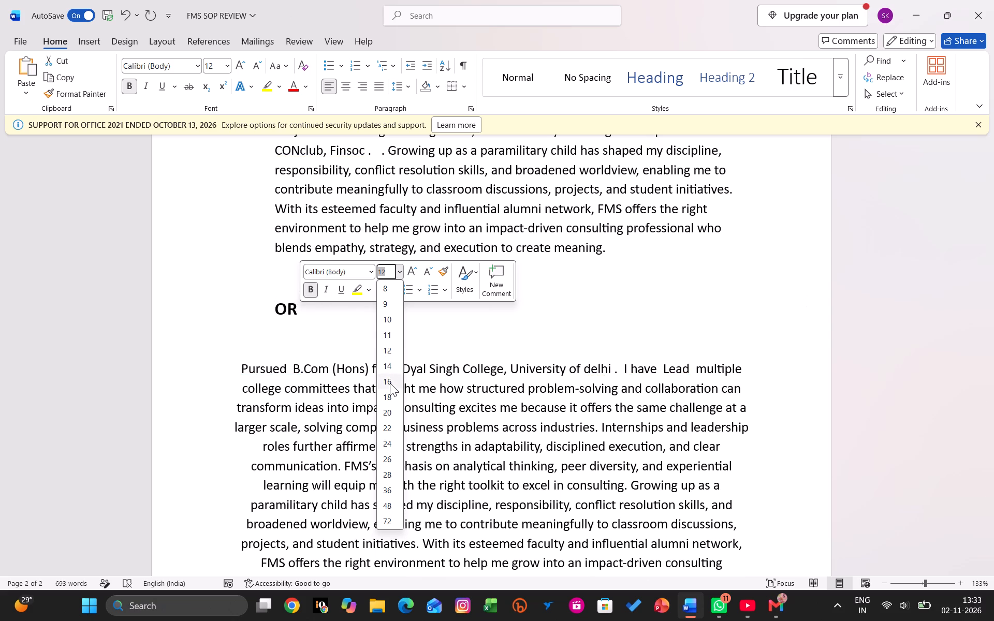
{"action": "left_click", "coordinate": [390, 382]}
{"action": "left_click", "coordinate": [478, 339]}
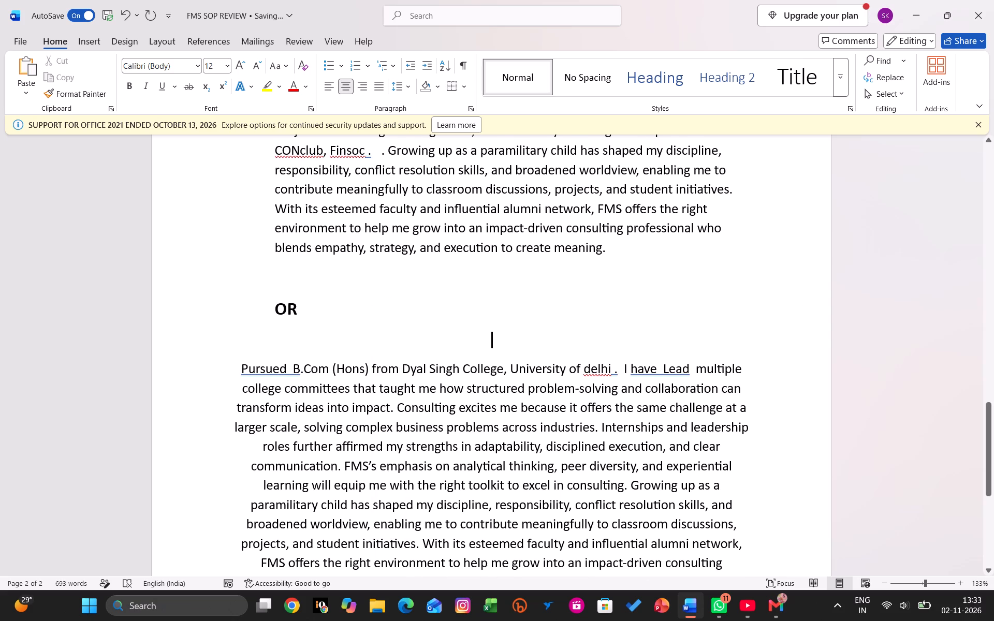
Copy both statement versions together with the "OR" between them, from the first "Pursued B.Com (Hons)" to the final "create meaning.".
{"action": "scroll", "coordinate": [478, 339], "scroll_direction": "up", "scroll_amount": 2}
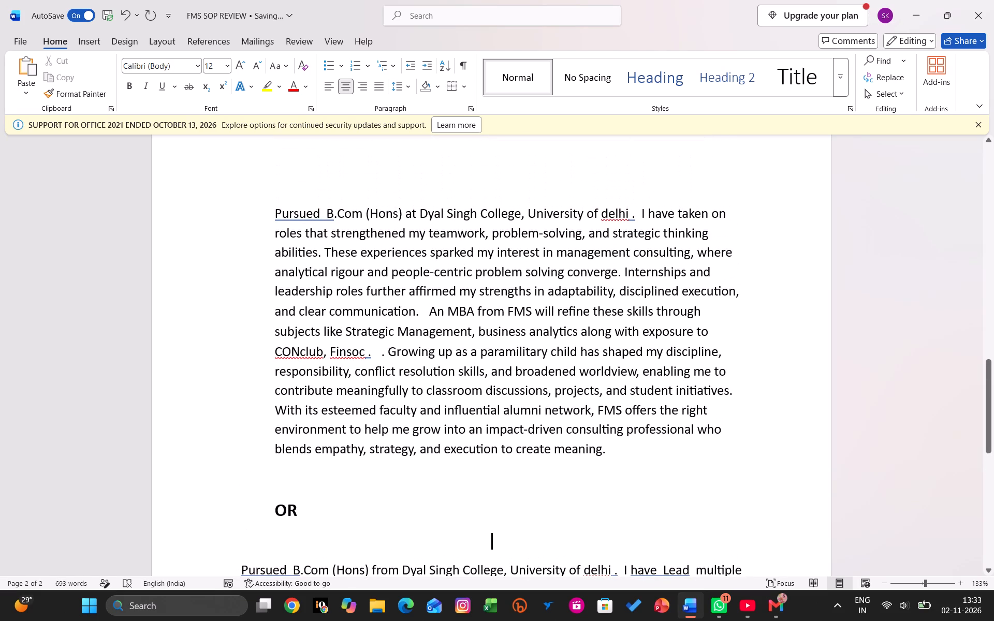
{"action": "left_click_drag", "start_coordinate": [273, 216], "coordinate": [596, 475]}
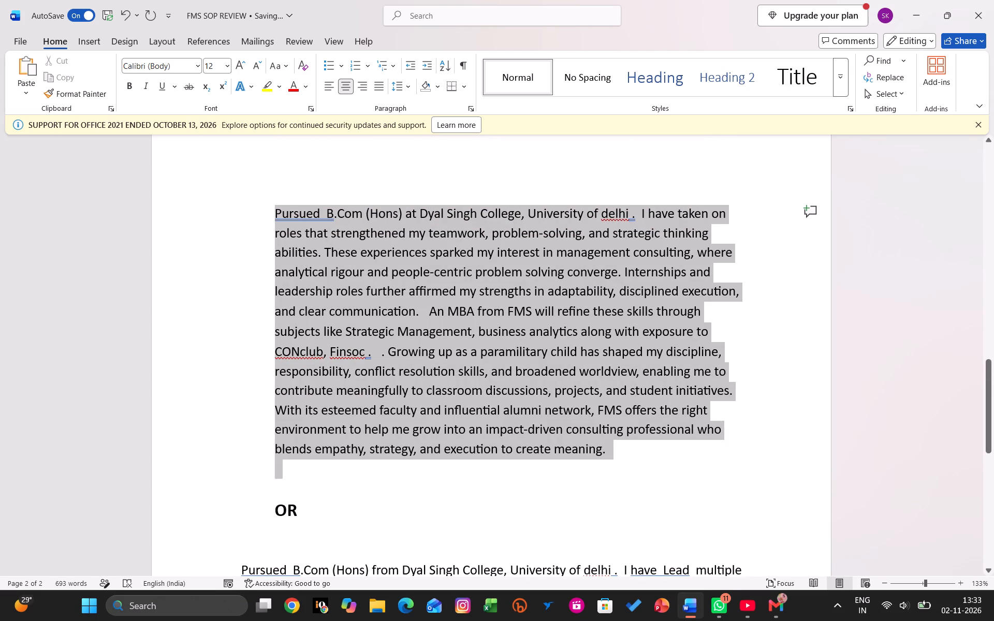
{"action": "left_click_drag", "start_coordinate": [596, 475], "coordinate": [699, 313]}
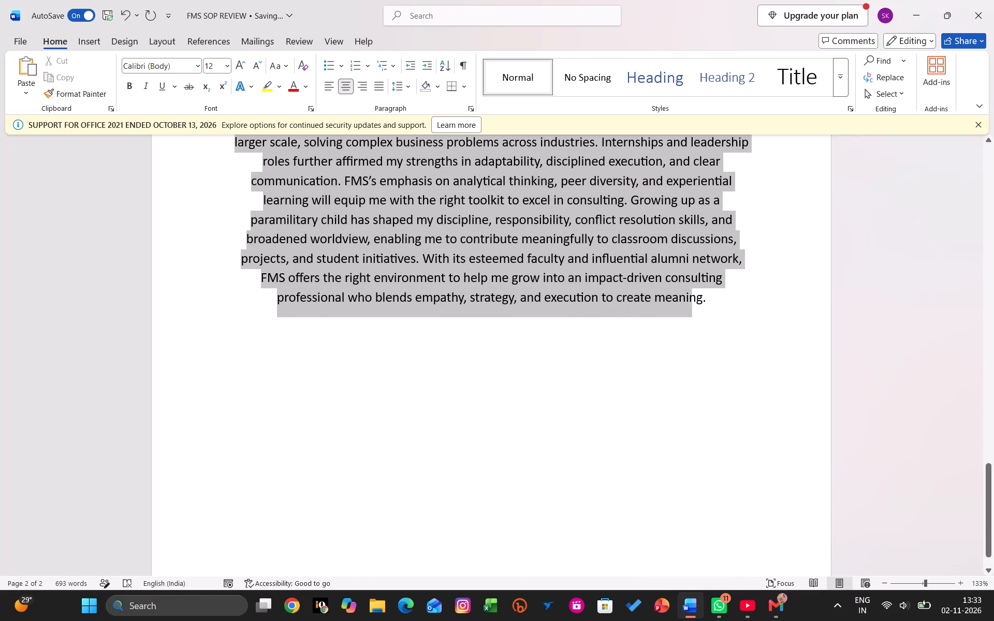
{"action": "left_click_drag", "start_coordinate": [699, 313], "coordinate": [708, 305]}
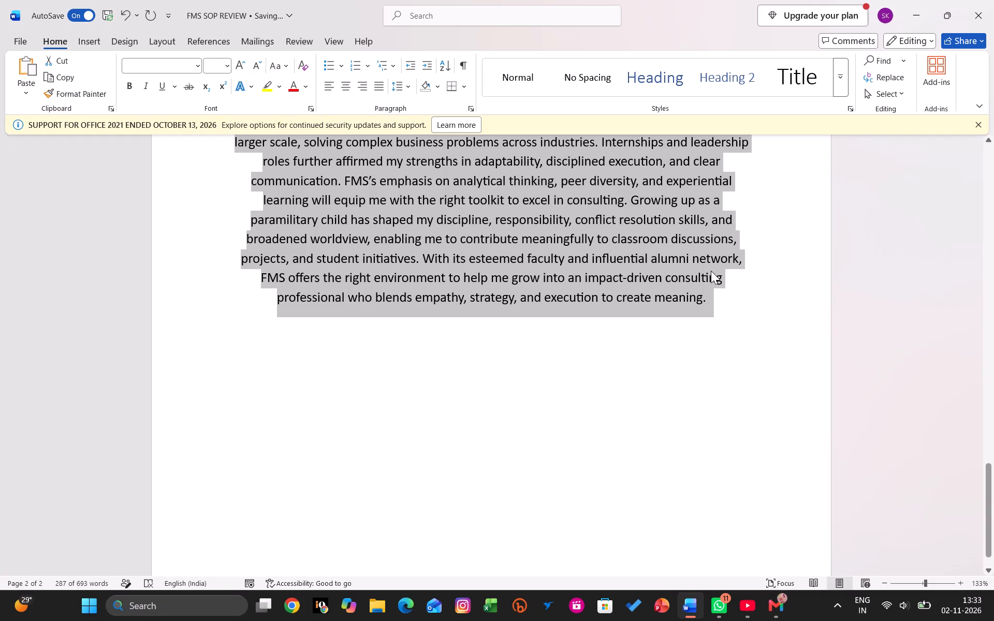
{"action": "key", "text": "ctrl+c"}
Open the file management view.
{"action": "left_click", "coordinate": [11, 38]}
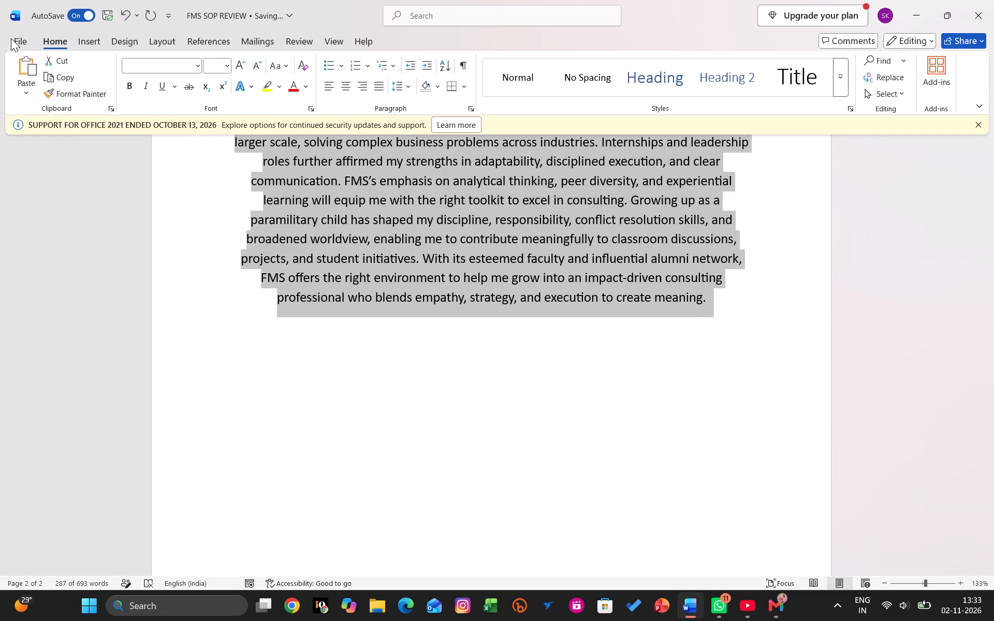
Create a new blank document and paste both copied statement versions with the "OR" separator into it.
{"action": "left_click", "coordinate": [215, 158]}
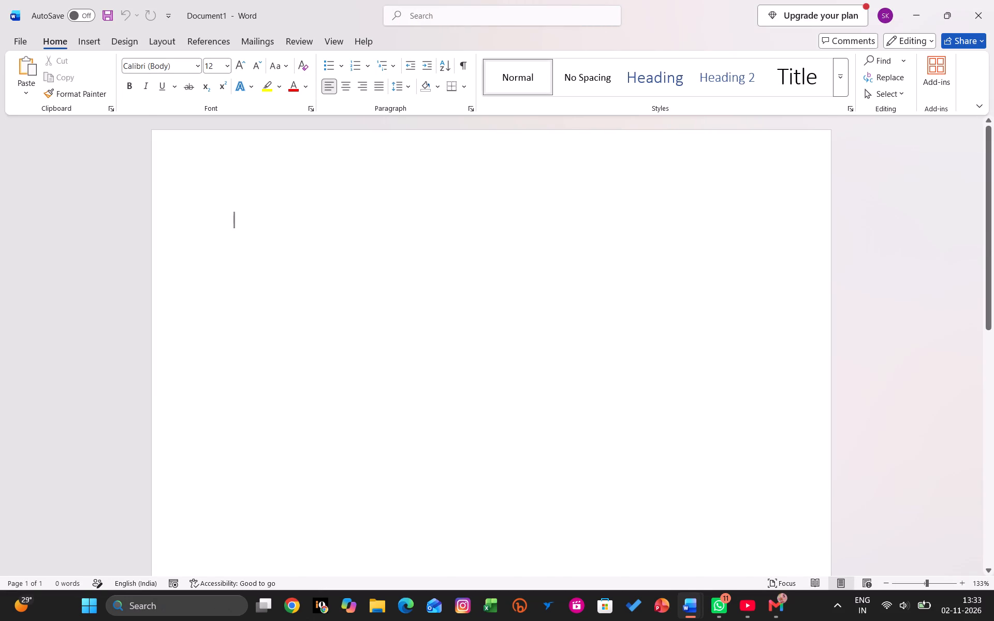
{"action": "key", "text": "ctrl+v"}
{"action": "scroll", "coordinate": [294, 213], "scroll_direction": "up", "scroll_amount": 1}
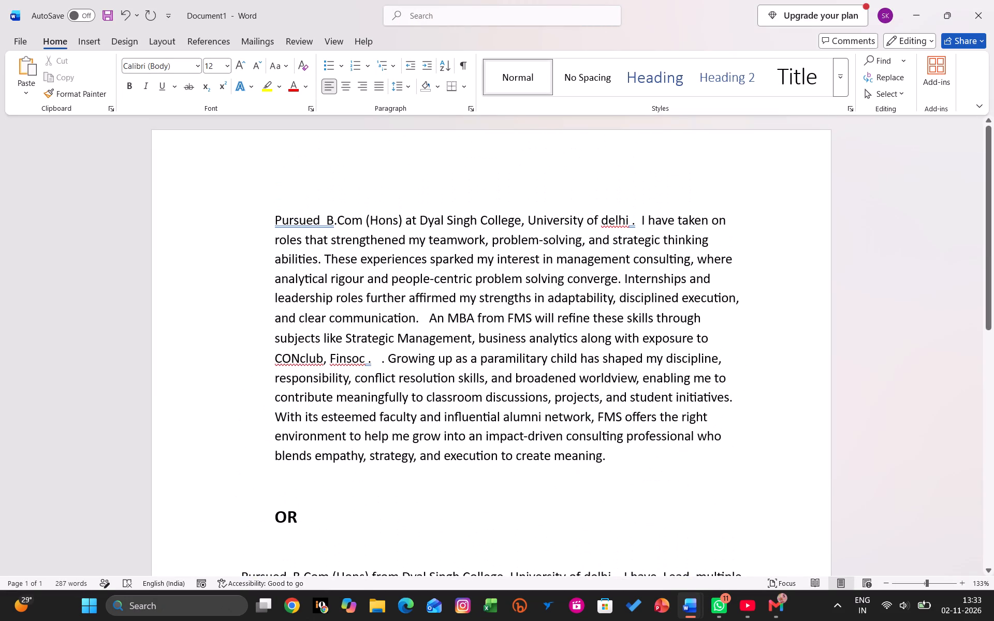
Add the applicant's name in capitals and "FMS SOP" as two lines above the first statement, followed by a blank line.
{"action": "left_click", "coordinate": [297, 181]}
{"action": "left_click", "coordinate": [274, 220]}
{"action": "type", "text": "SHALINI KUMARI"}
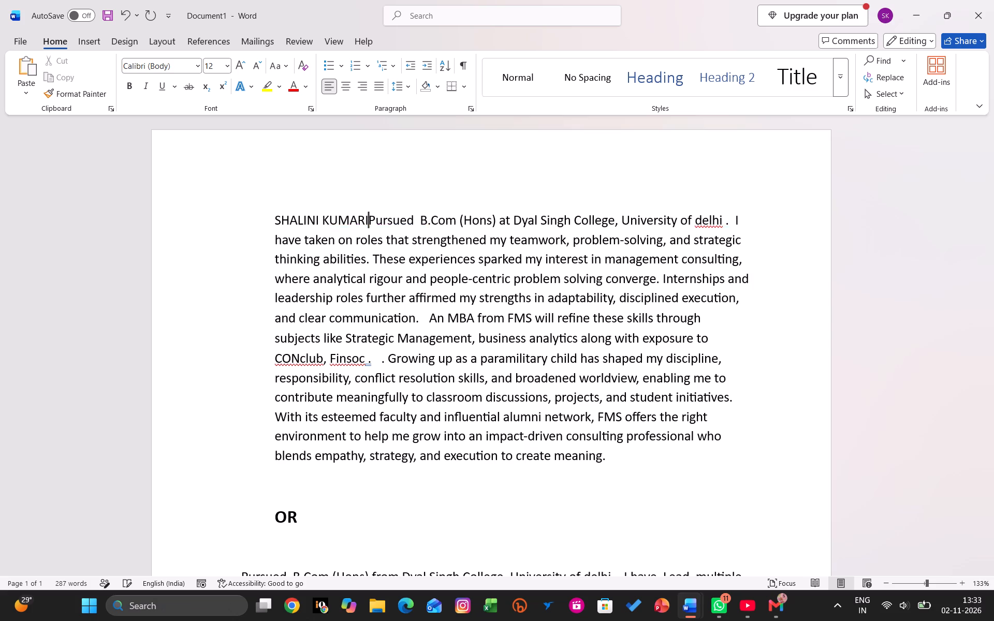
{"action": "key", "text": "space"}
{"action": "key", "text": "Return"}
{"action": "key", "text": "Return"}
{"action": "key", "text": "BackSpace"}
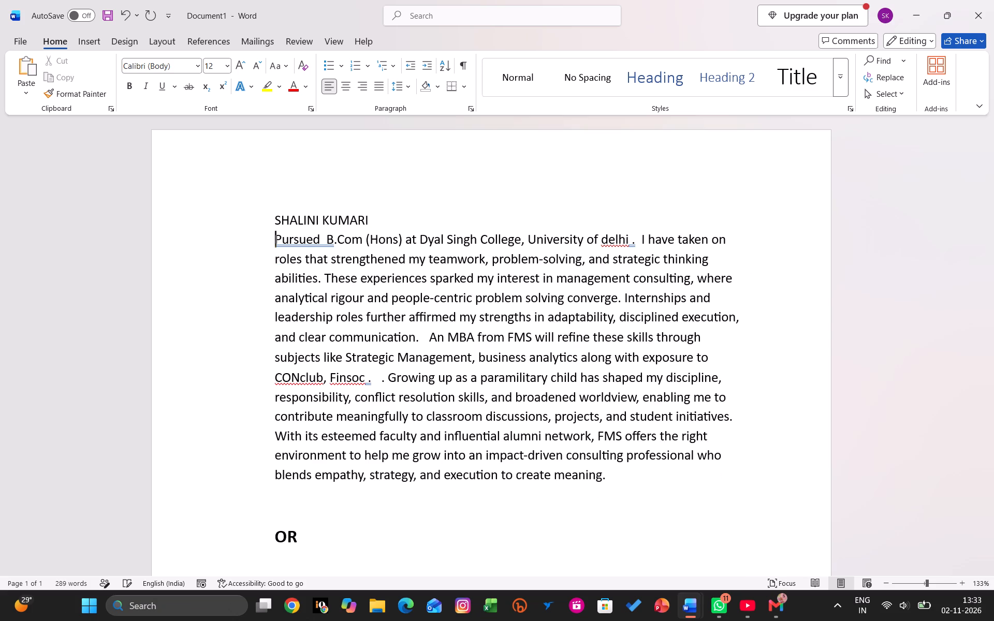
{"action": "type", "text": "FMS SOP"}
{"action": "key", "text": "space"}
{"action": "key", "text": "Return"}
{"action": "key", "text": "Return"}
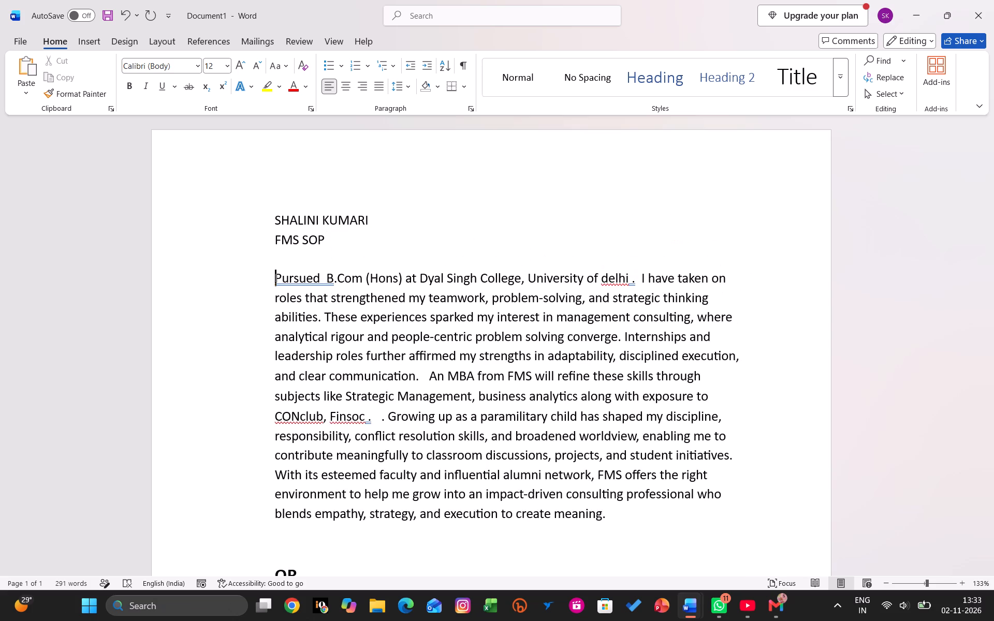
Save the new document as a Word Document named "FMS SOP 1" in the Documents folder on this PC.
{"action": "left_click", "coordinate": [110, 13]}
{"action": "left_click", "coordinate": [409, 372]}
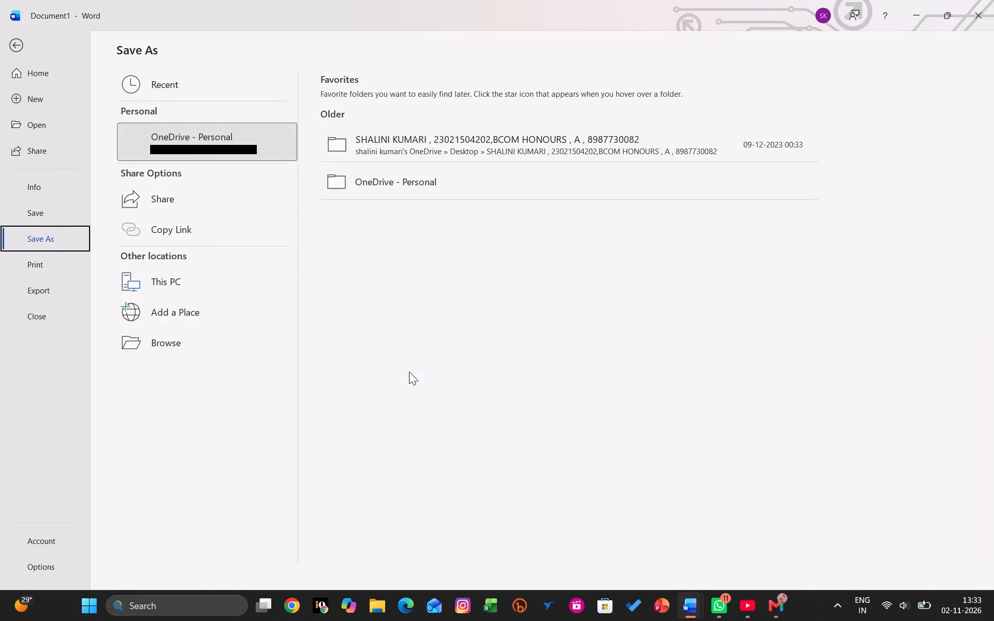
{"action": "left_click", "coordinate": [185, 291]}
{"action": "left_click", "coordinate": [455, 150]}
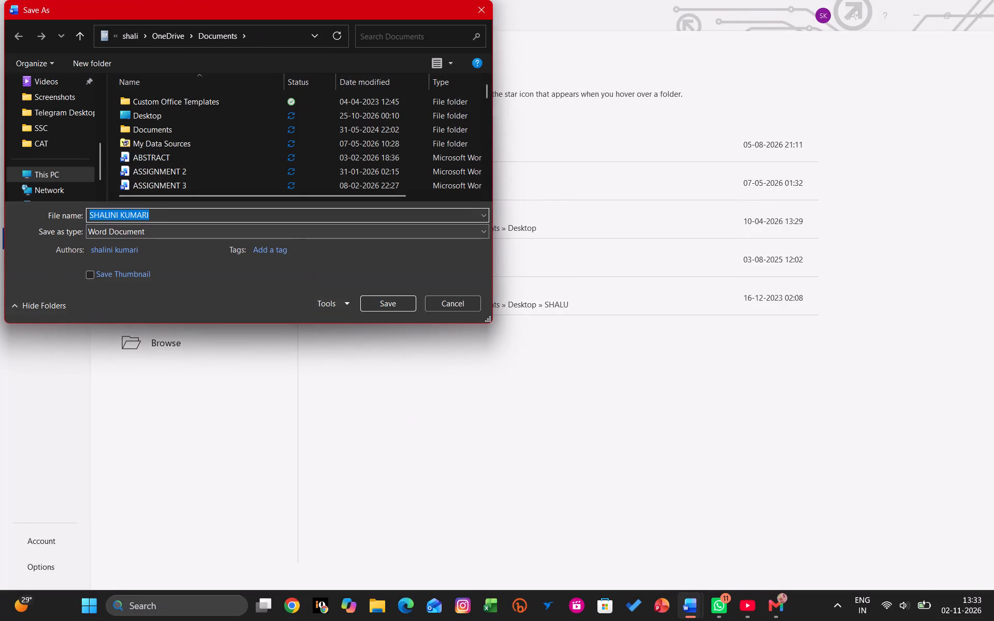
{"action": "key", "text": "BackSpace"}
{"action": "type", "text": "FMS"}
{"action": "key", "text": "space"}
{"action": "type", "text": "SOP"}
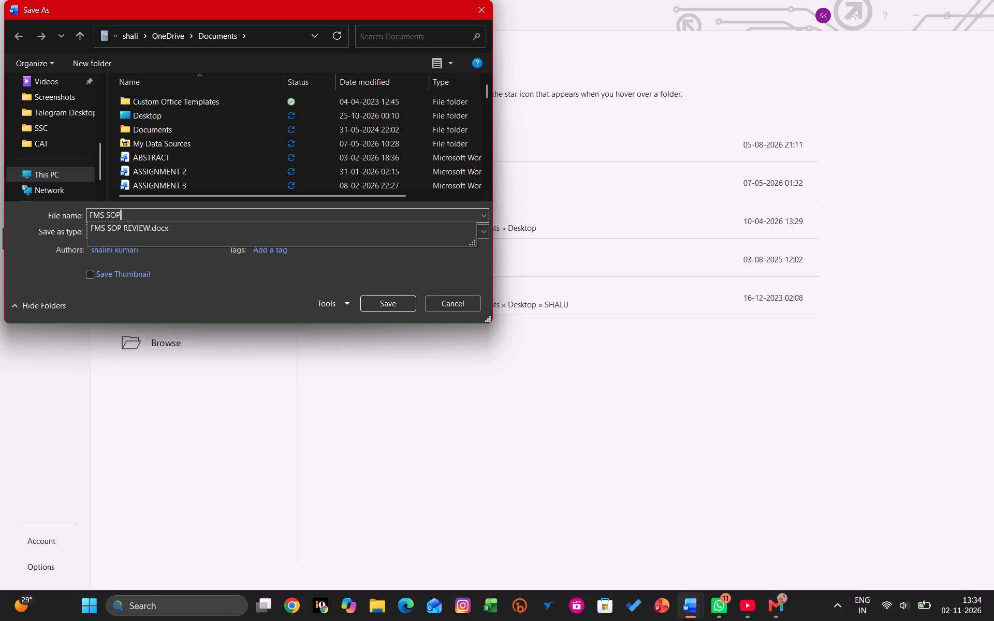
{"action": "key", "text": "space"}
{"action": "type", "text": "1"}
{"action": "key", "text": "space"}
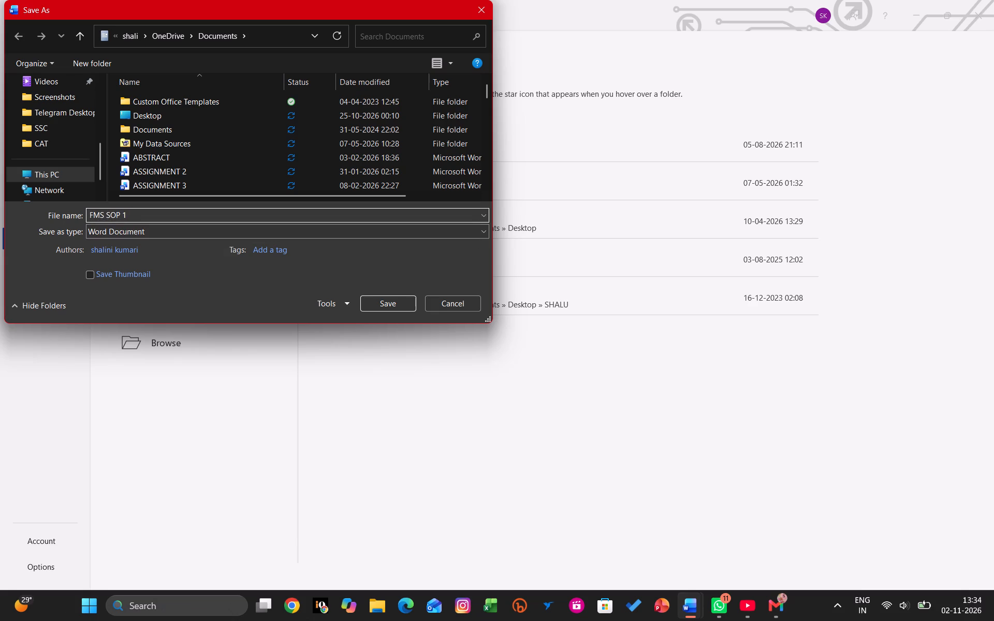
{"action": "left_click", "coordinate": [372, 302]}
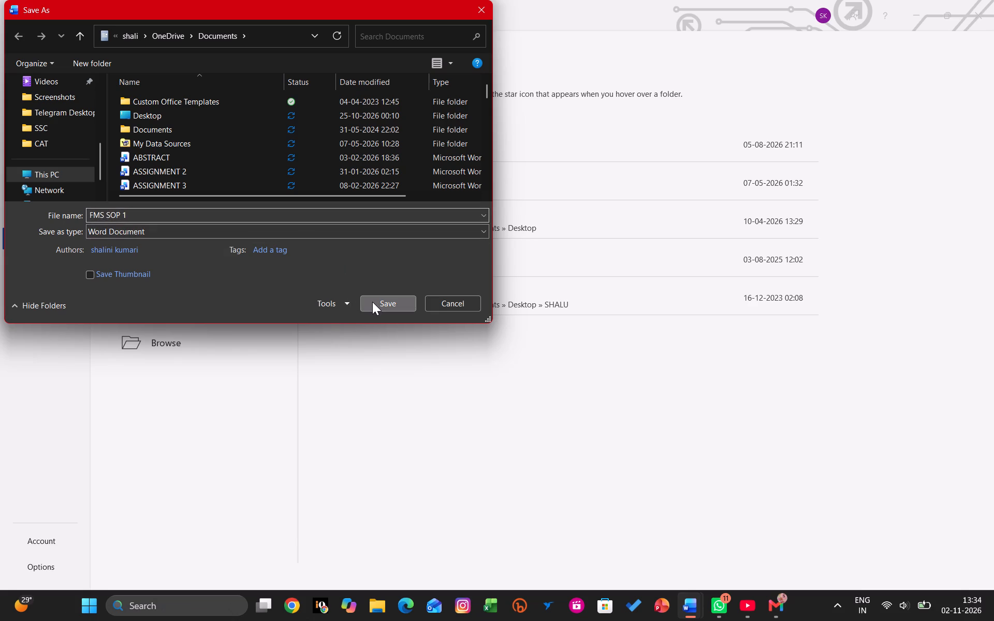
{"action": "left_click", "coordinate": [372, 302]}
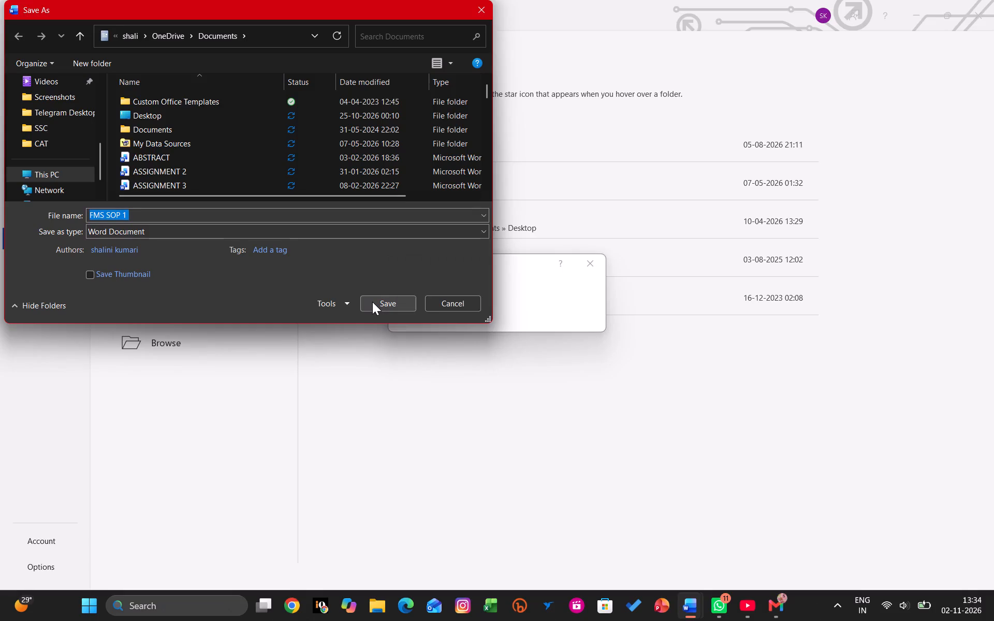
{"action": "left_click", "coordinate": [586, 332]}
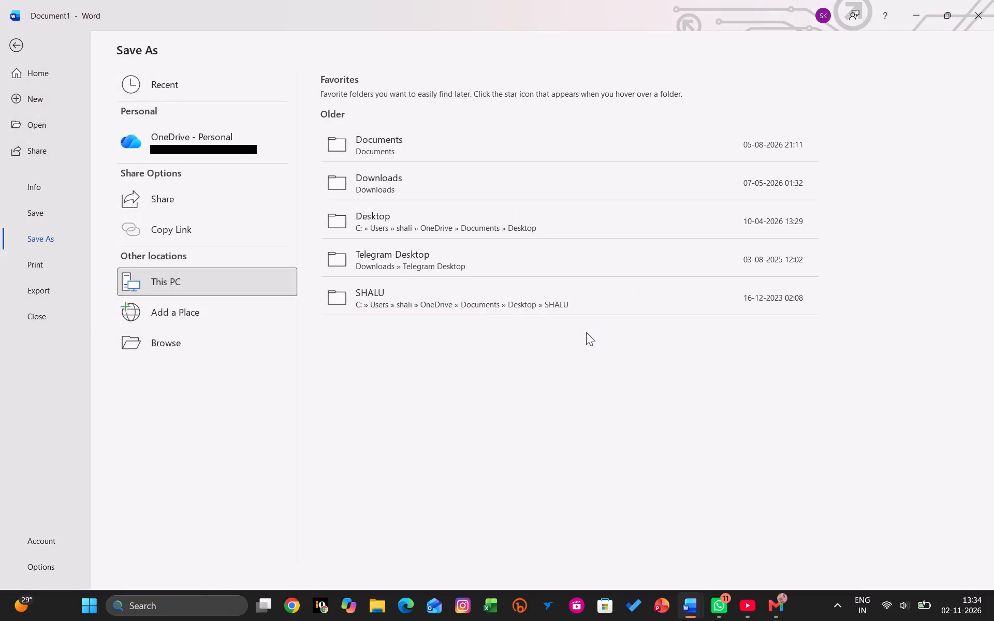
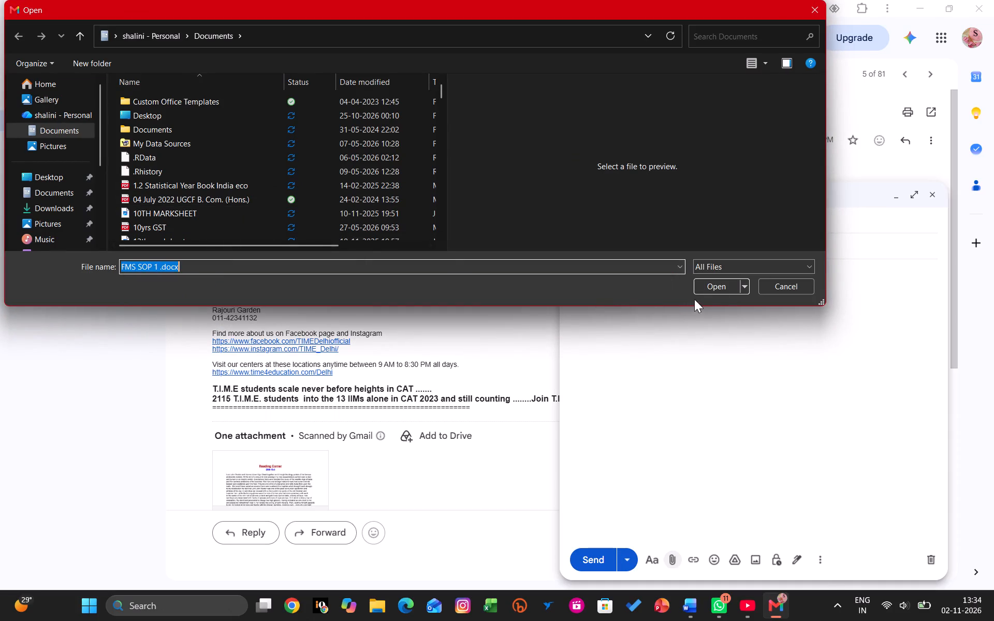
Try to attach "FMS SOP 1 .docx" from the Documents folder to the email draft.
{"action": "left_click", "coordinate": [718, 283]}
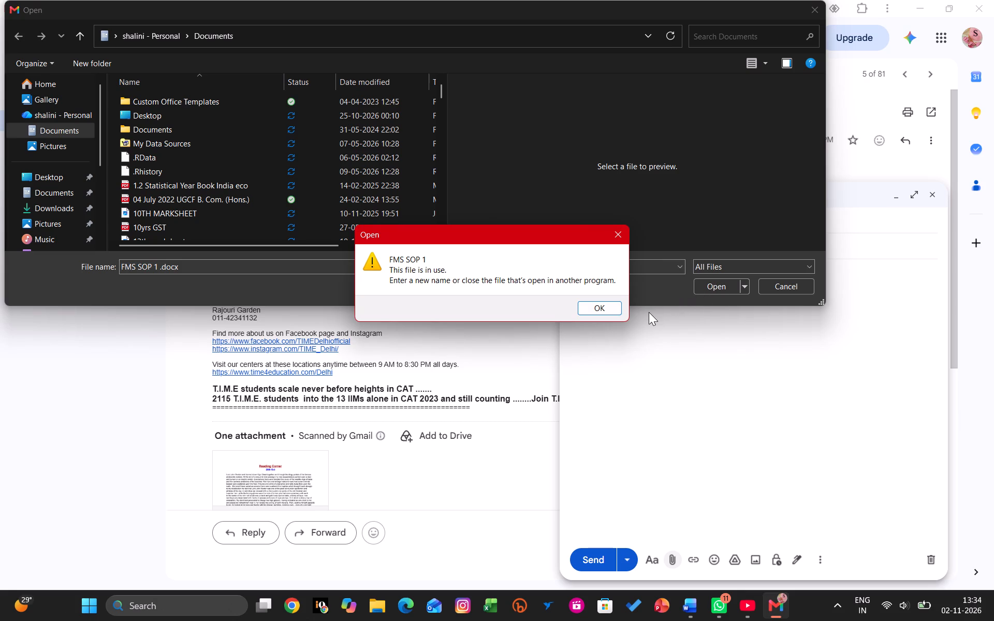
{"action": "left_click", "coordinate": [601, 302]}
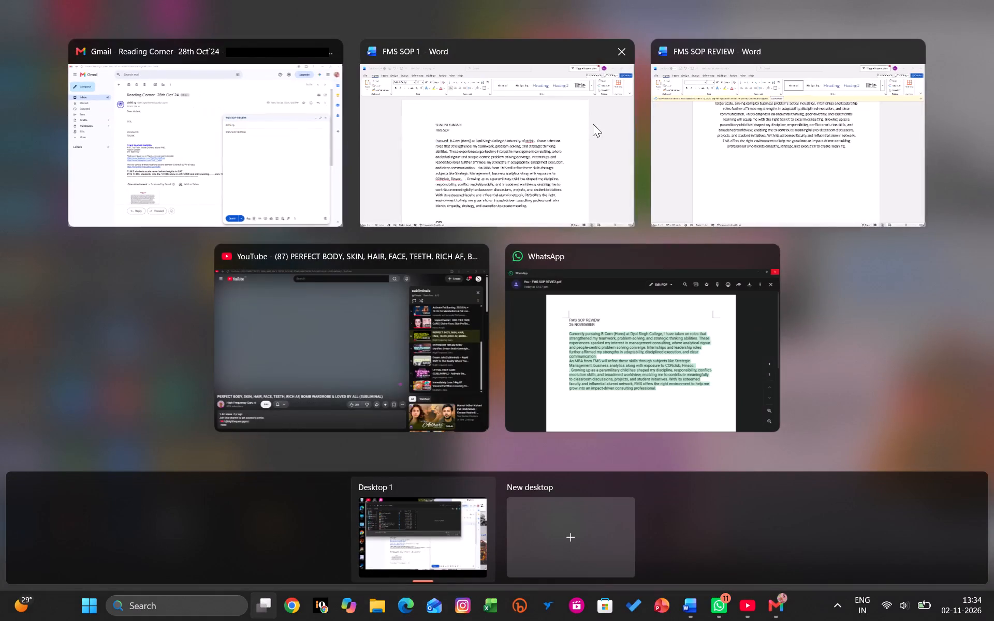
Close the "FMS SOP 1" Word document and return to the Gmail window with the attachment file selection.
{"action": "left_click", "coordinate": [622, 45]}
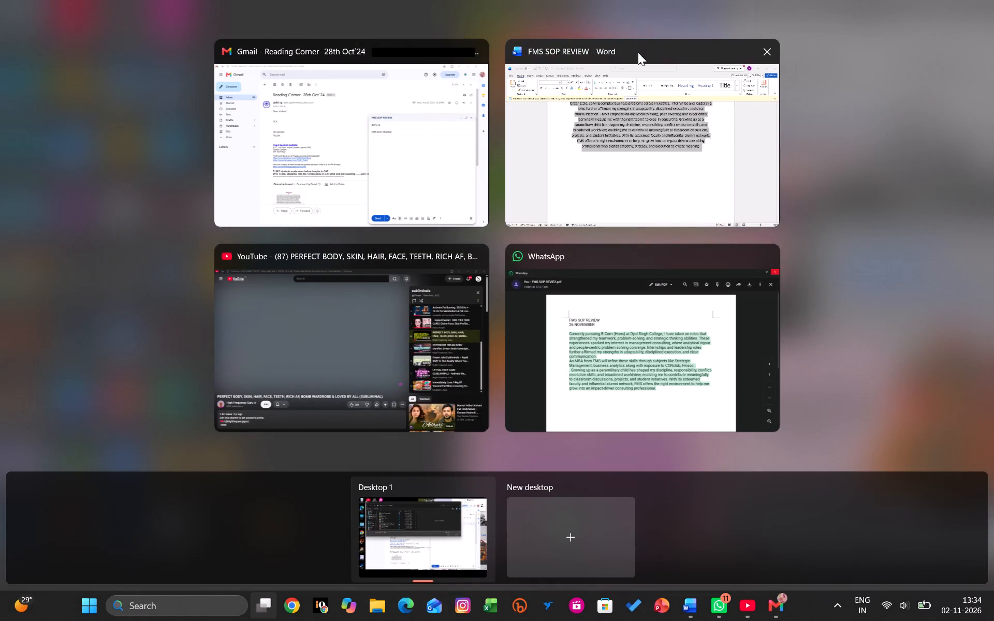
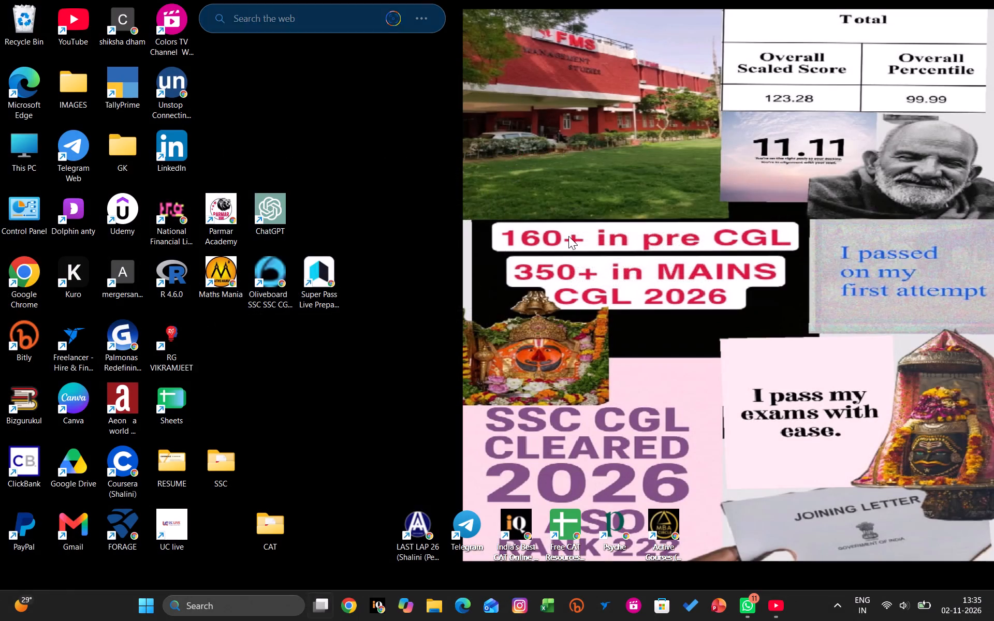
Close the open WhatsApp window.
{"action": "left_click", "coordinate": [764, 155]}
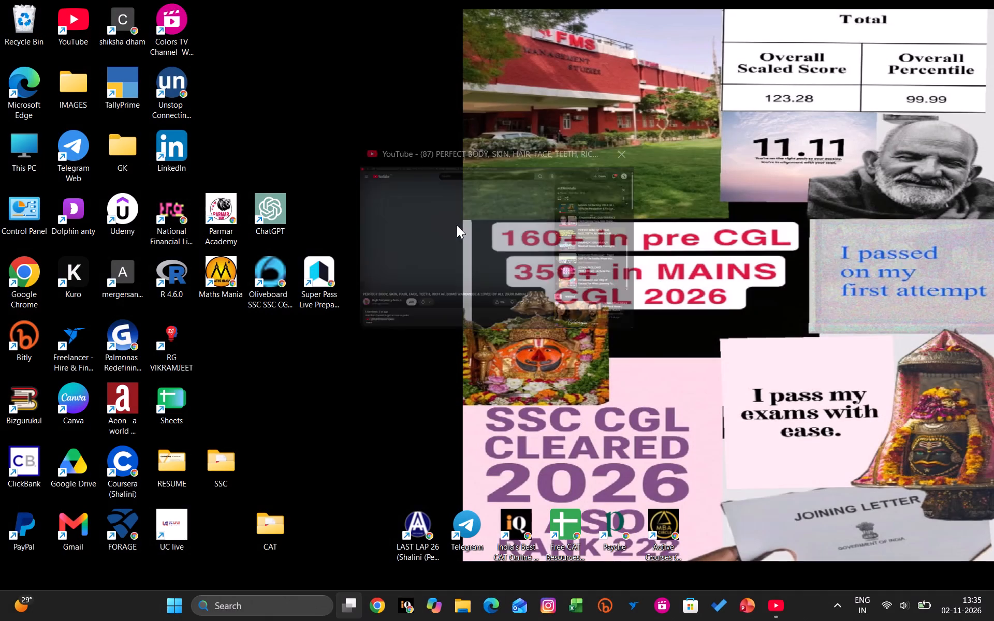
Switch to the YouTube window and pause the playing "PERFECT BODY, SKIN, HAIR, FACE, TEETH" video.
{"action": "left_click", "coordinate": [435, 235]}
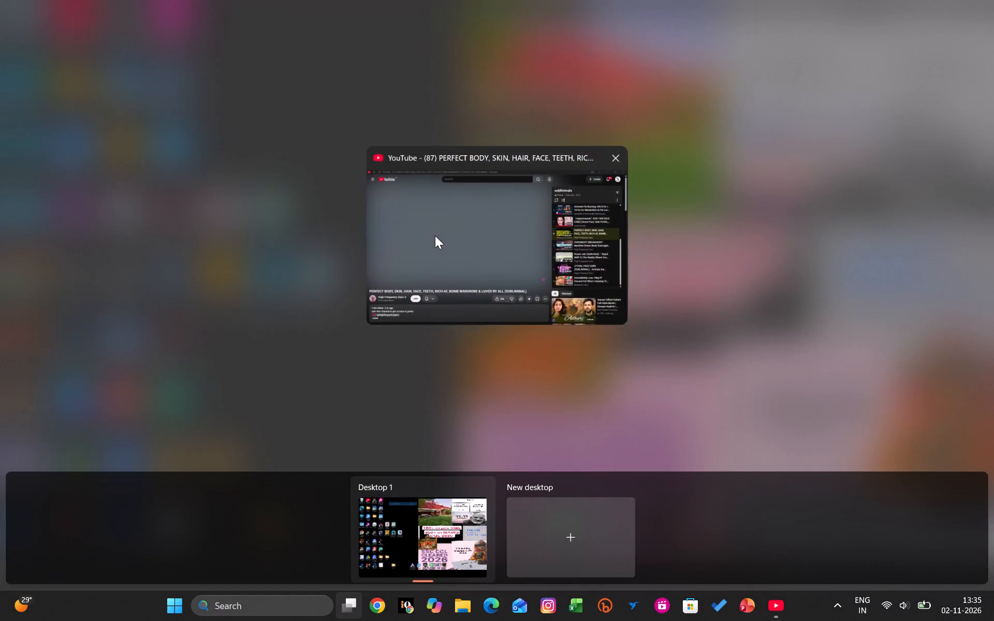
{"action": "left_click", "coordinate": [430, 282]}
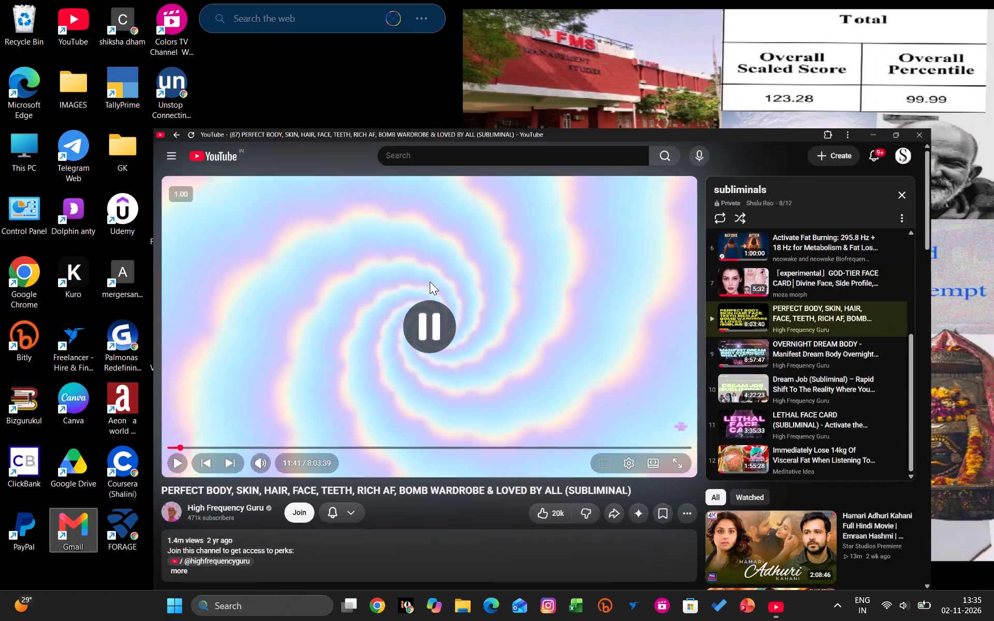